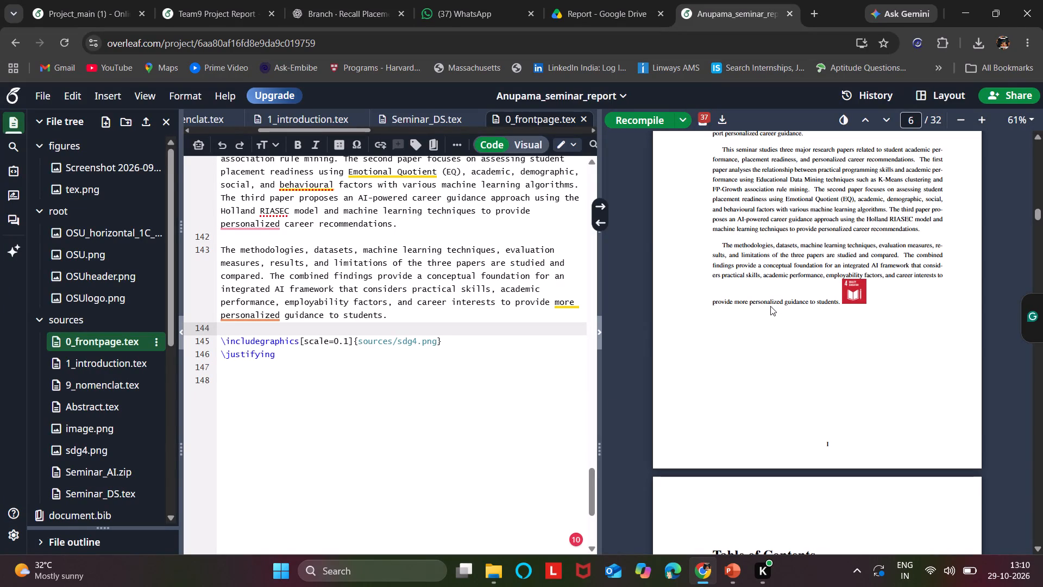
# Replace the automatic date command on the seminar report's title page with the fixed text "October,2026".
pyautogui.scroll(1, 786, 310)
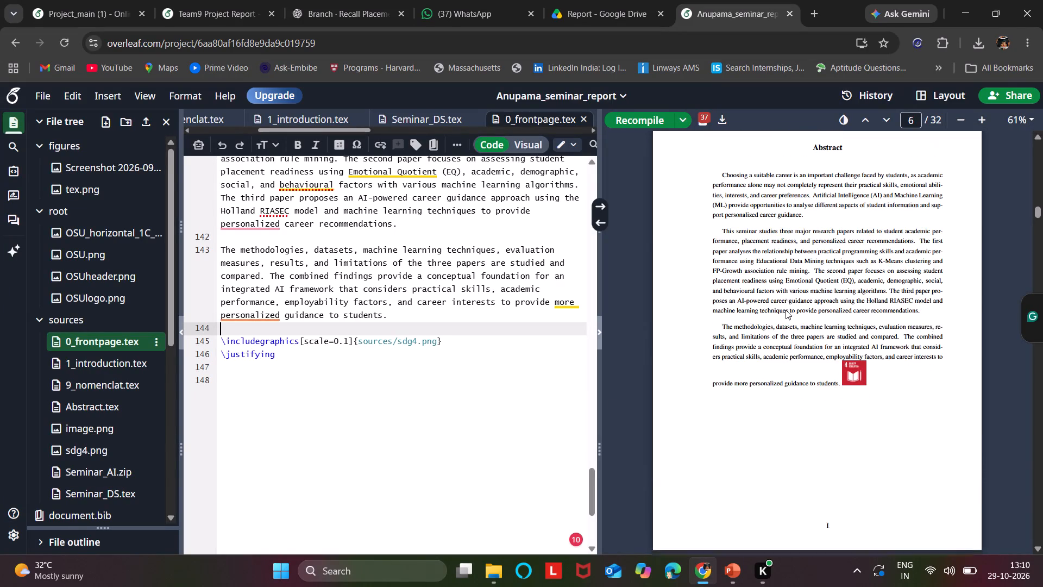
pyautogui.scroll(10, 786, 310)
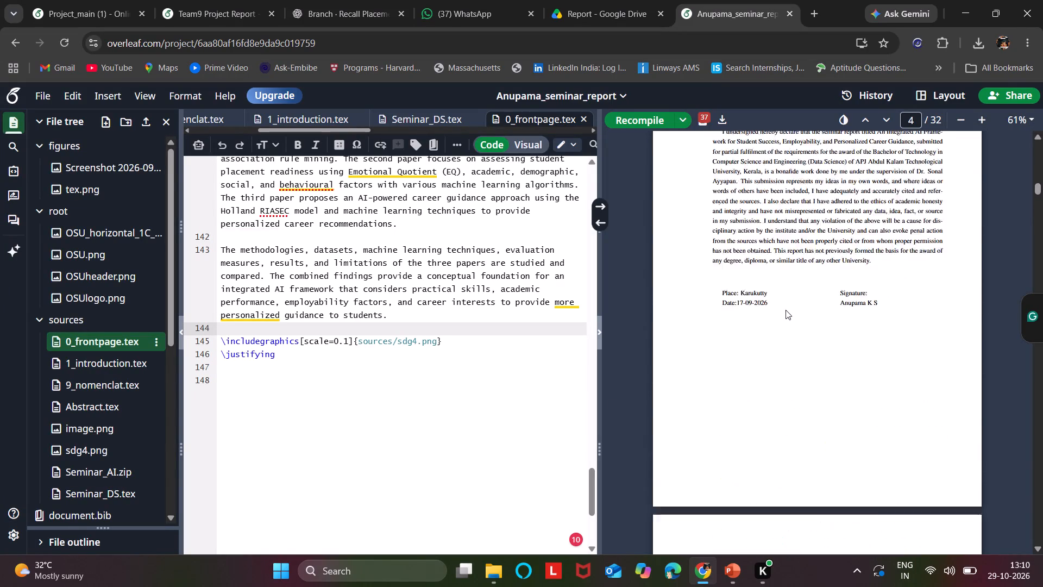
pyautogui.scroll(4, 786, 310)
pyautogui.scroll(11, 409, 253)
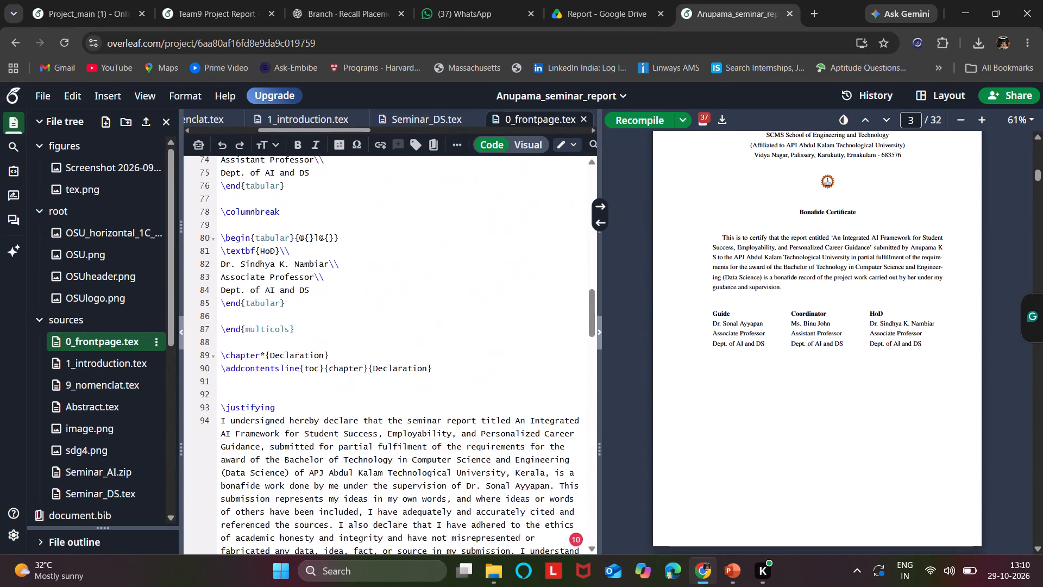
pyautogui.scroll(5, 409, 253)
pyautogui.scroll(12, 879, 253)
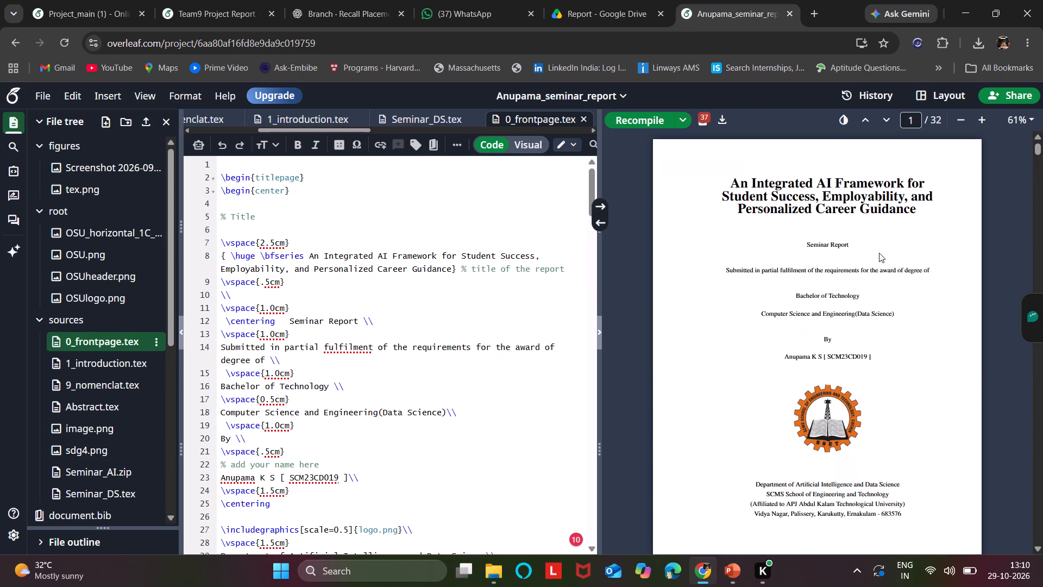
pyautogui.scroll(-3, 879, 253)
pyautogui.doubleClick(809, 383)
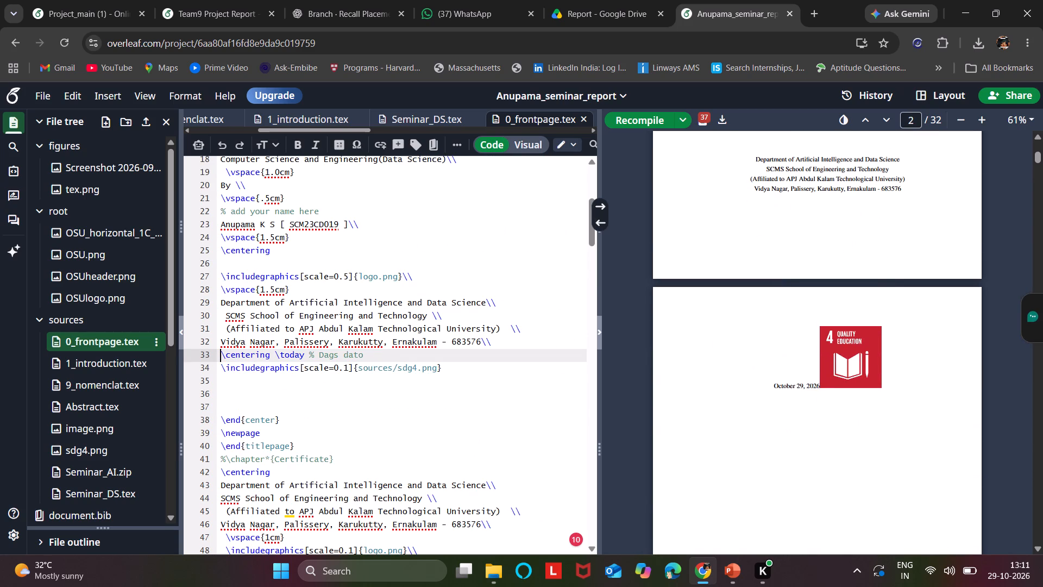
pyautogui.click(305, 355)
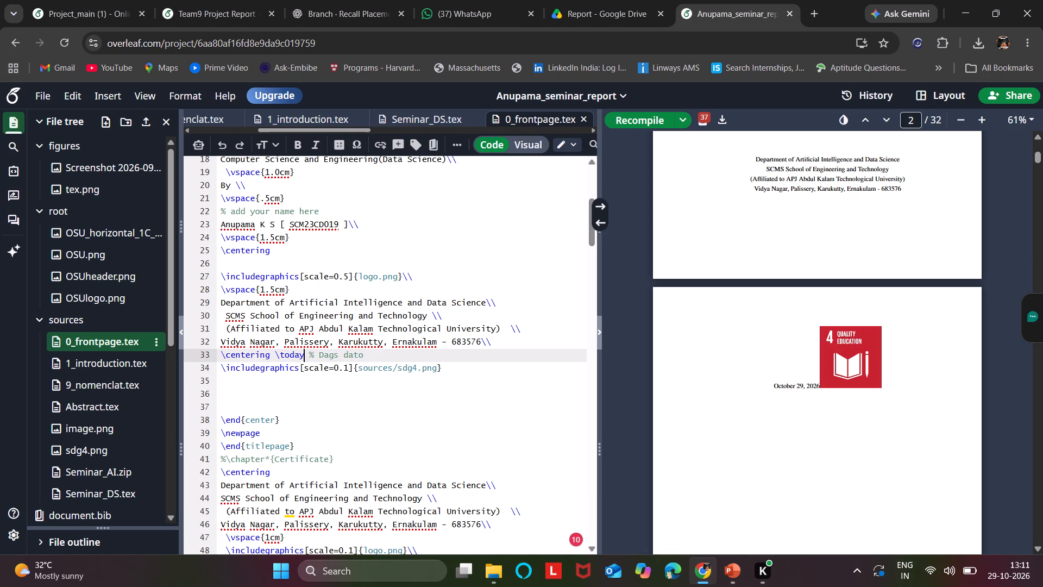
pyautogui.press('BackSpace')
pyautogui.press('BackSpace')
pyautogui.press('BackSpace')
pyautogui.press('BackSpace')
pyautogui.press('BackSpace')
pyautogui.press('BackSpace')
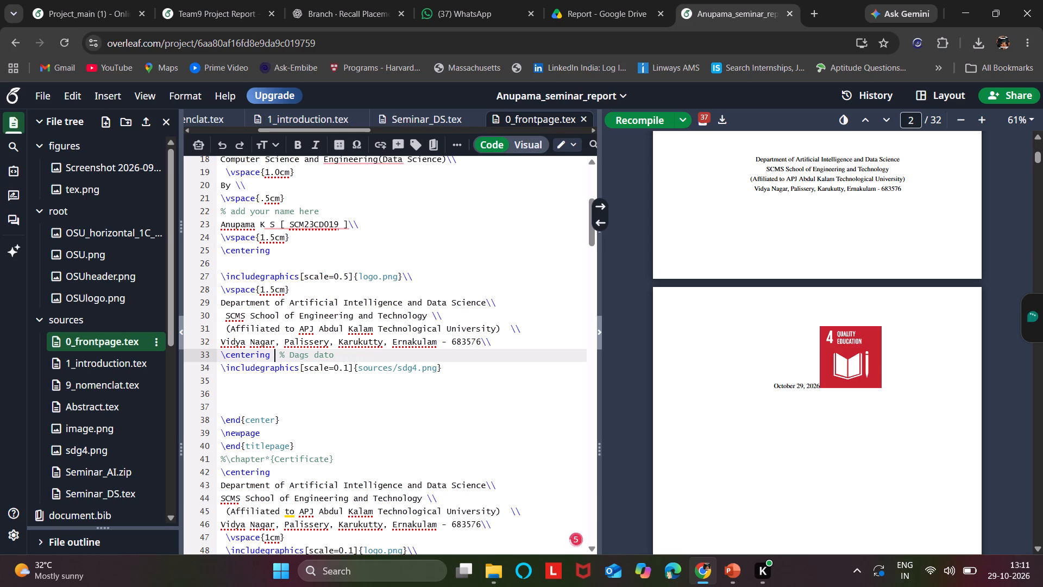
pyautogui.write('ctober')
pyautogui.press(',')
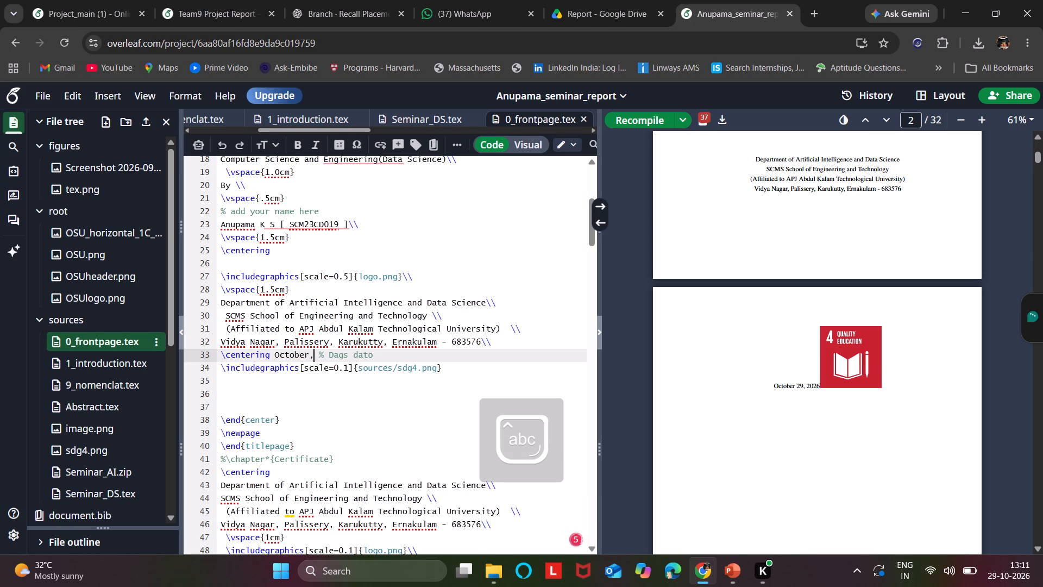
pyautogui.write('2026')
# Duplicate the sdg4.png image line below the title page date three times, each copy on its own line.
pyautogui.click(464, 374)
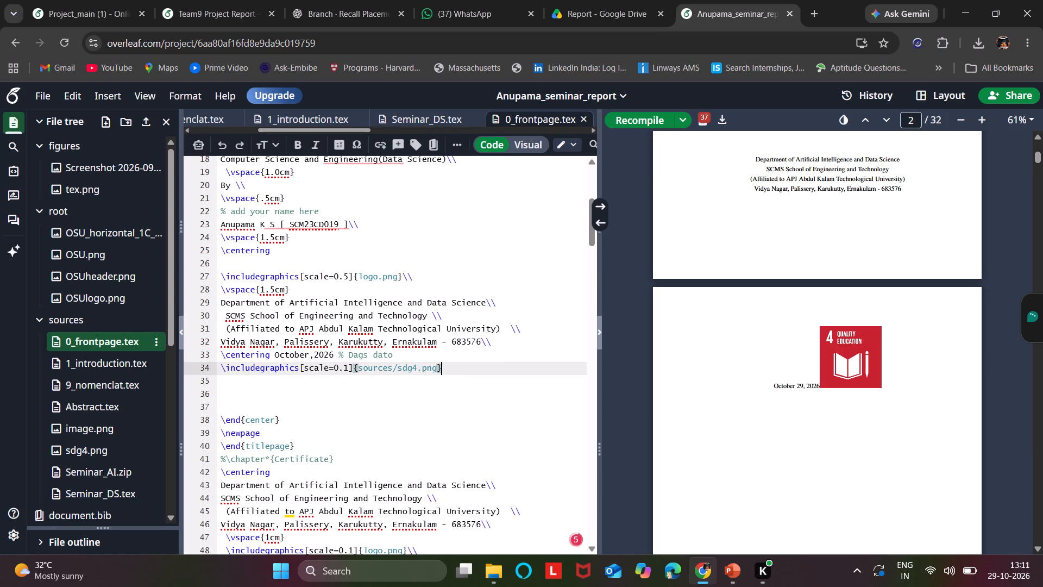
pyautogui.moveTo(464, 374); pyautogui.dragTo(222, 373)
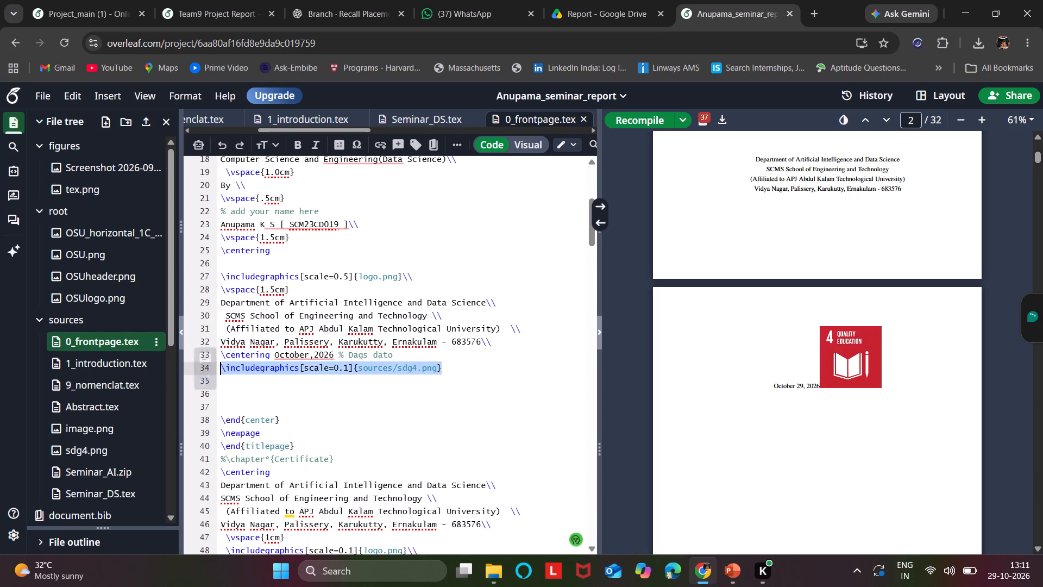
pyautogui.hotkey('ctrl', 'c')
pyautogui.click(463, 365)
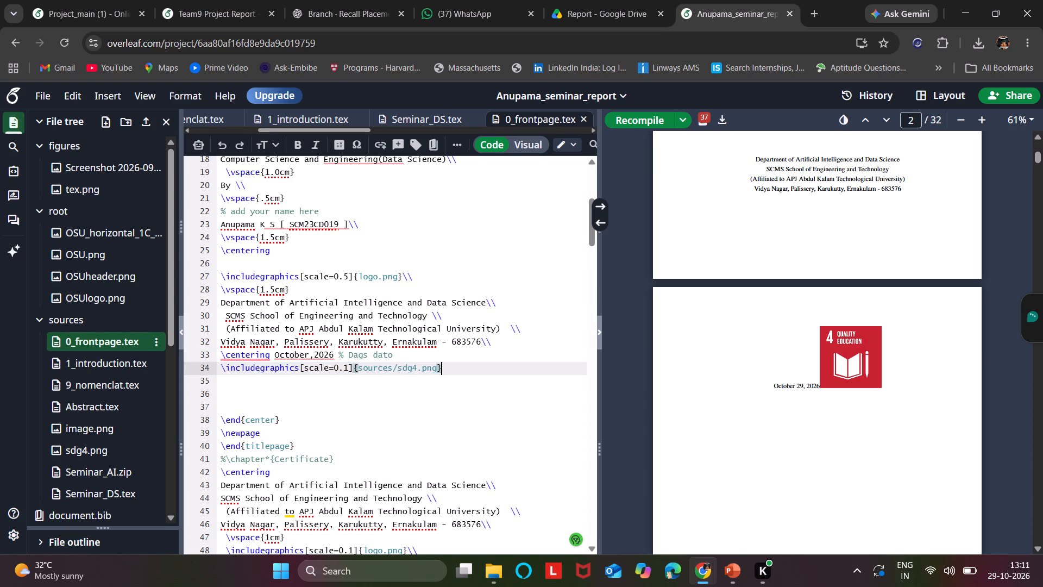
pyautogui.press('Return')
pyautogui.hotkey('ctrl', 'v')
pyautogui.press('Return')
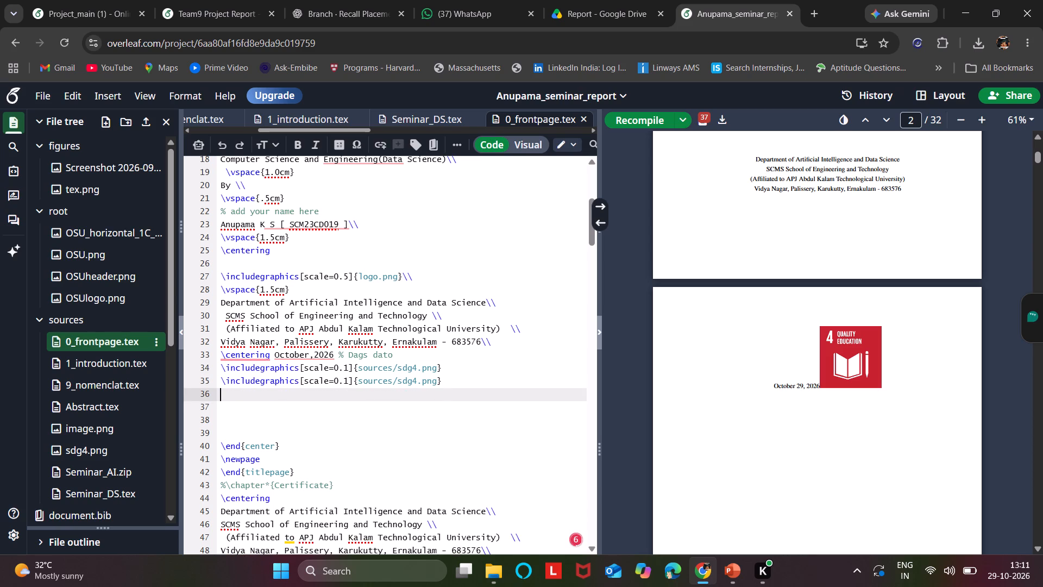
pyautogui.hotkey('ctrl', 'v')
pyautogui.press('Return')
pyautogui.hotkey('ctrl', 'v')
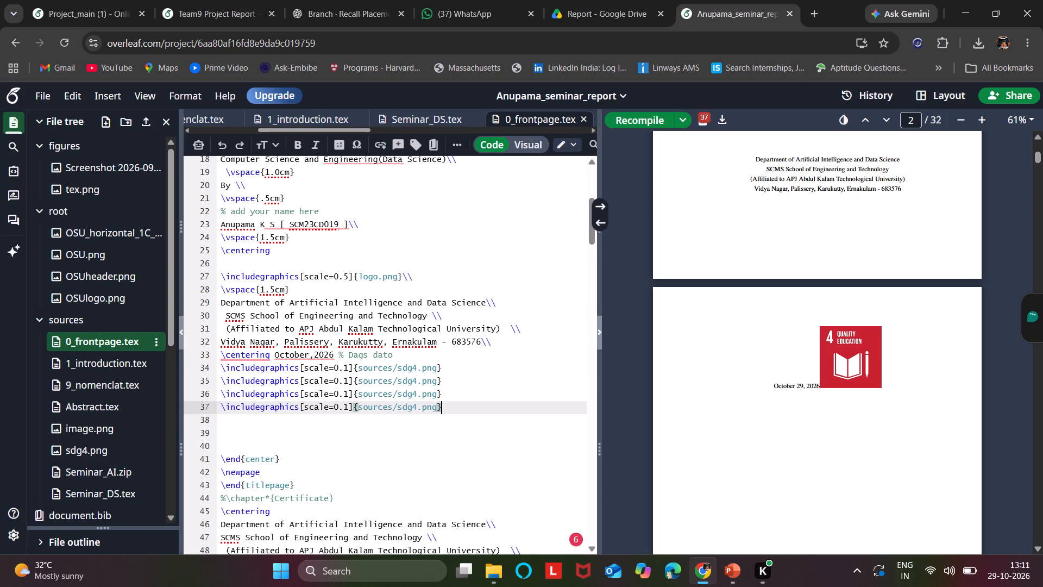
# In the Team9 Project Report project, download sdg9.png, sdg13.png and sdg17.png from the sources folder.
pyautogui.click(227, 0)
pyautogui.scroll(-2, 816, 308)
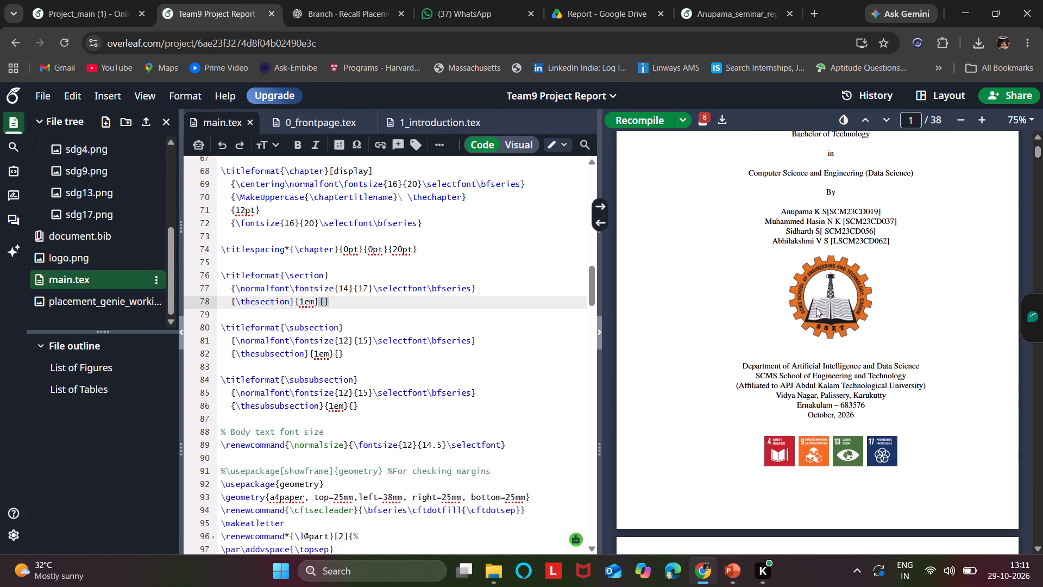
pyautogui.doubleClick(820, 437)
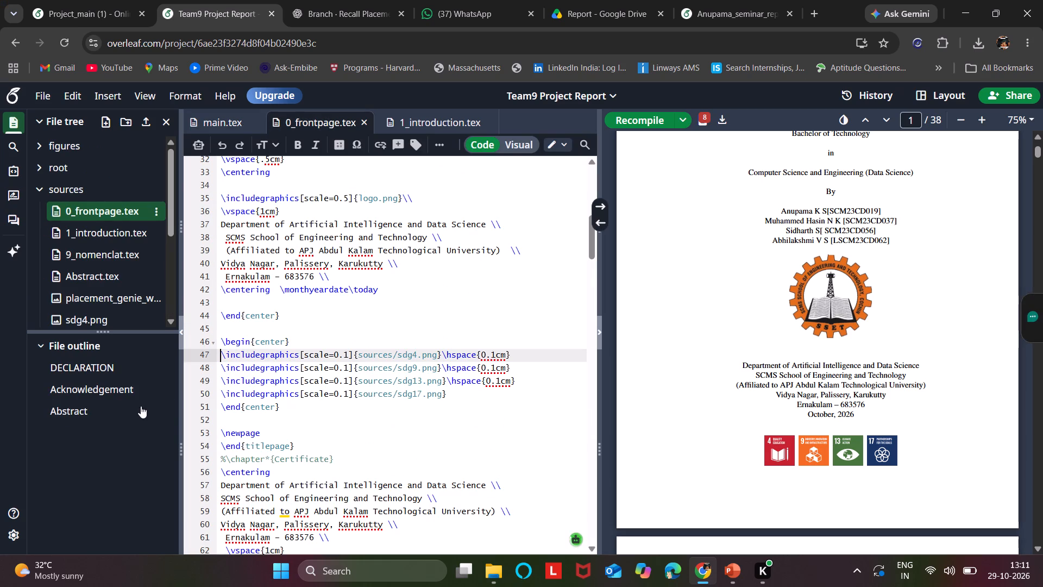
pyautogui.scroll(-2, 123, 261)
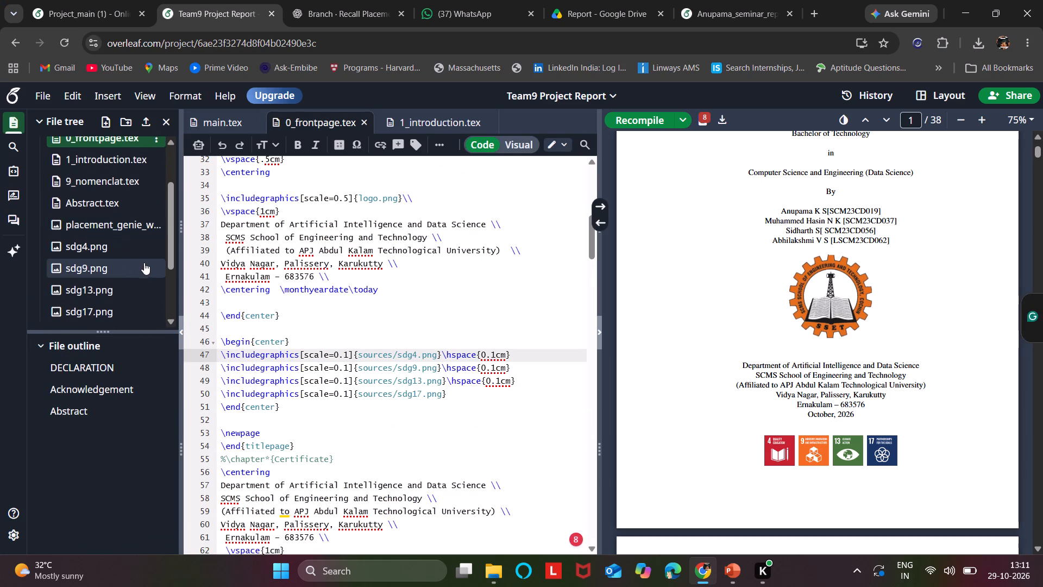
pyautogui.click(136, 269)
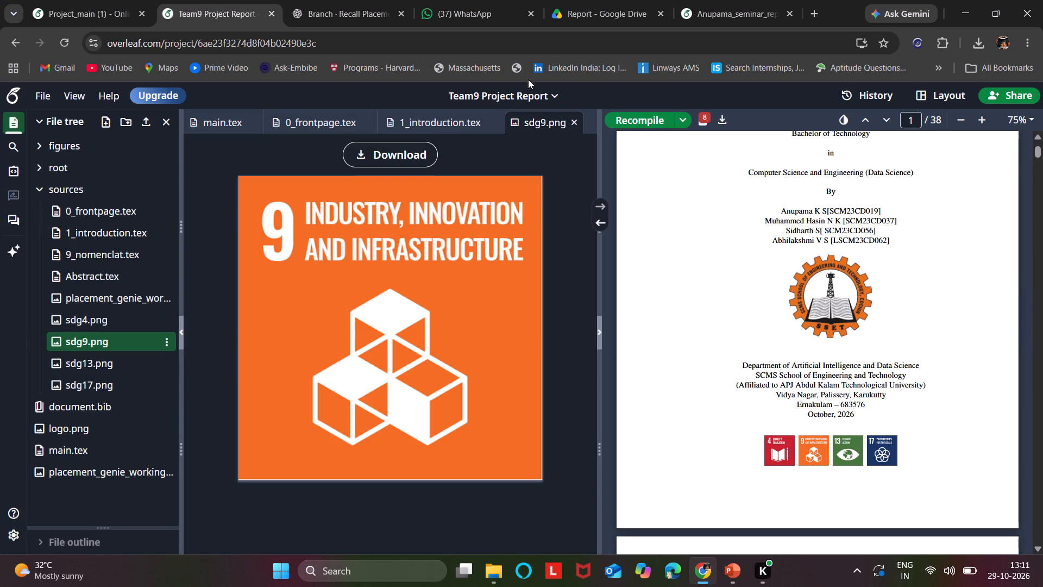
pyautogui.click(406, 153)
pyautogui.click(110, 357)
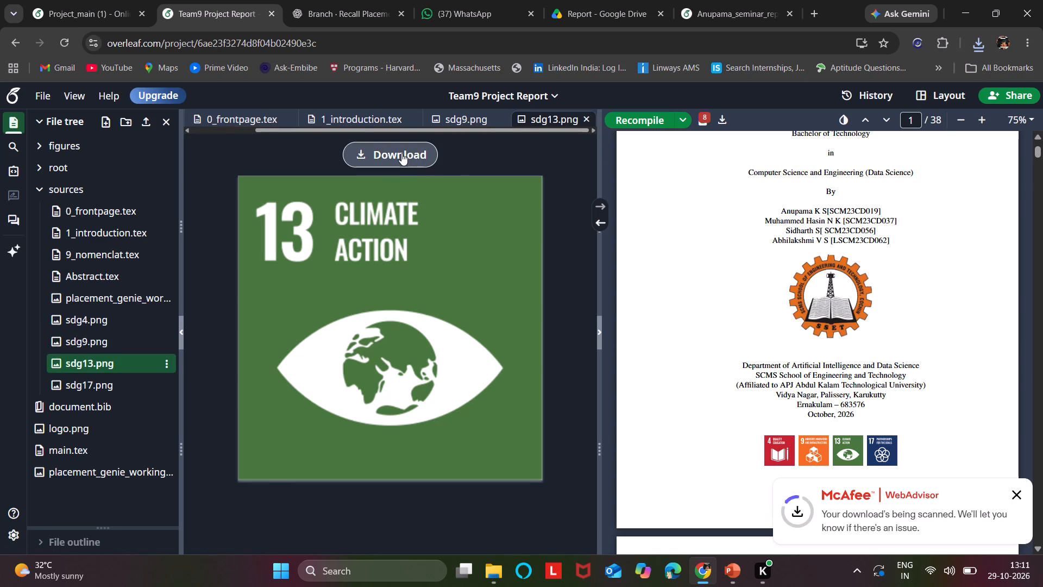
pyautogui.click(401, 153)
pyautogui.click(99, 388)
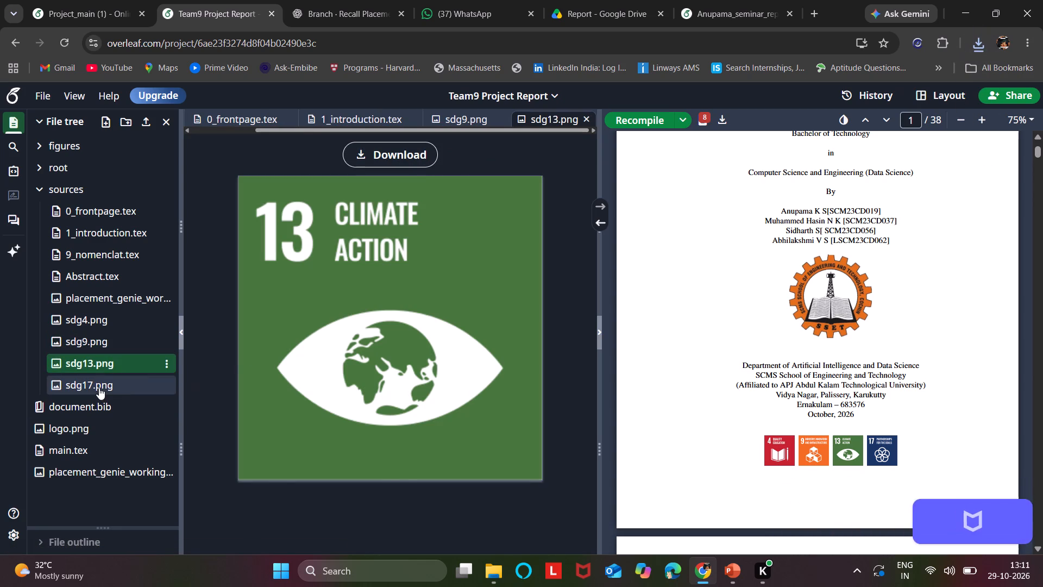
pyautogui.click(365, 161)
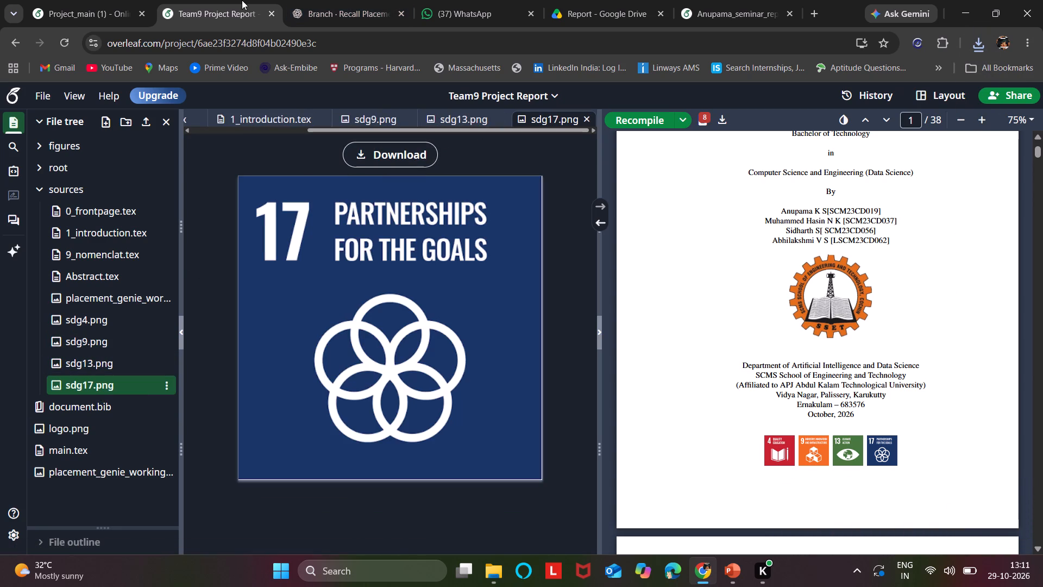
# Return to the seminar report project and upload the downloaded sdg9, sdg13 and sdg17 images into its sources folder.
pyautogui.click(72, 0)
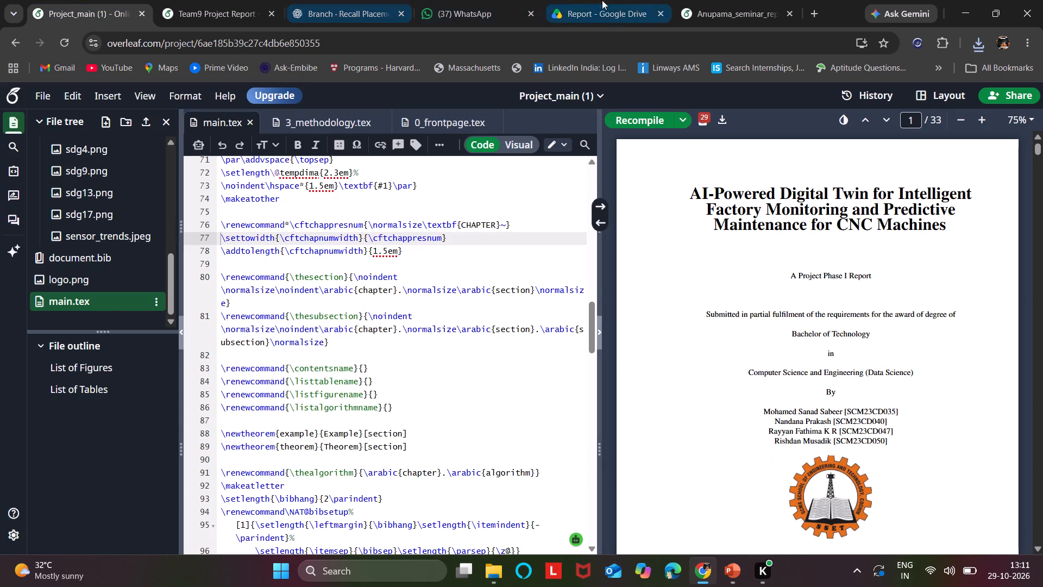
pyautogui.click(690, 0)
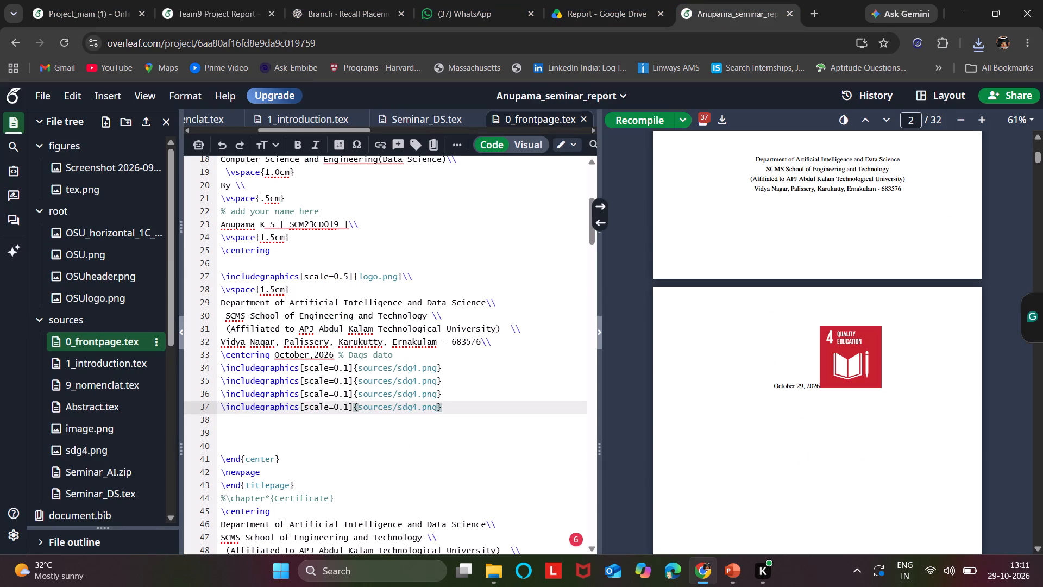
pyautogui.click(132, 126)
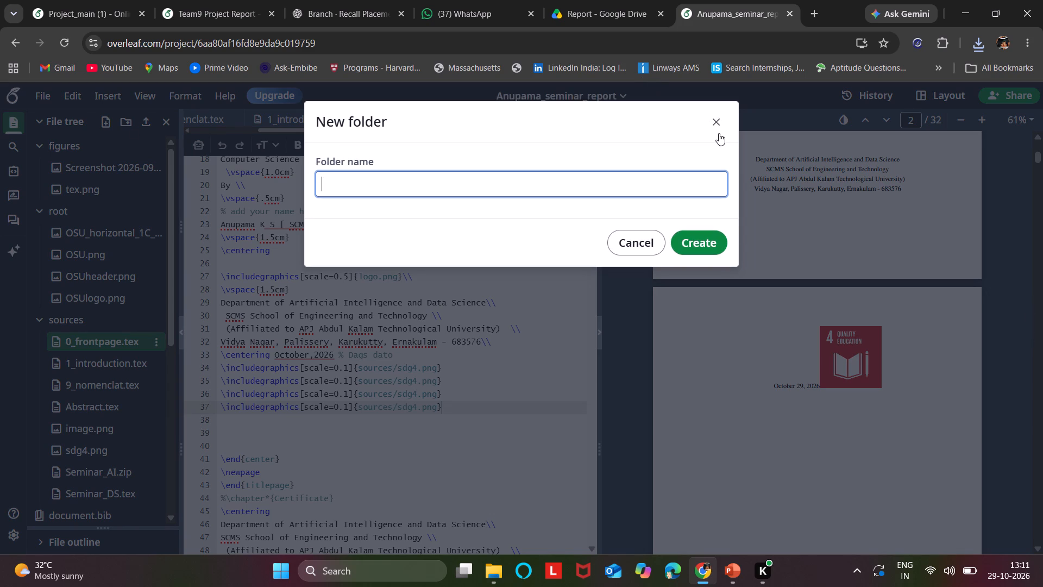
pyautogui.click(719, 133)
pyautogui.click(148, 124)
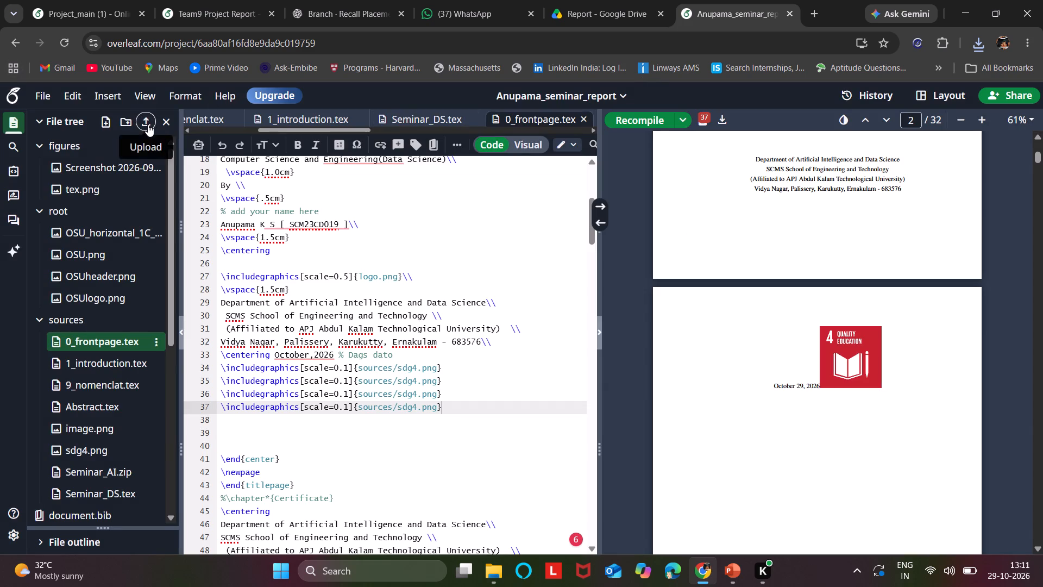
pyautogui.click(263, 178)
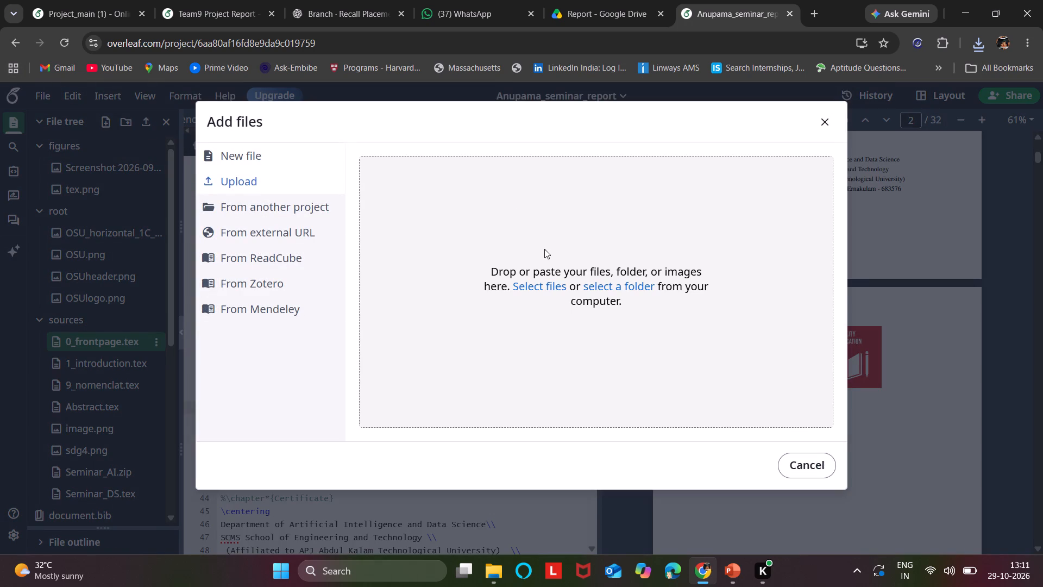
pyautogui.click(532, 289)
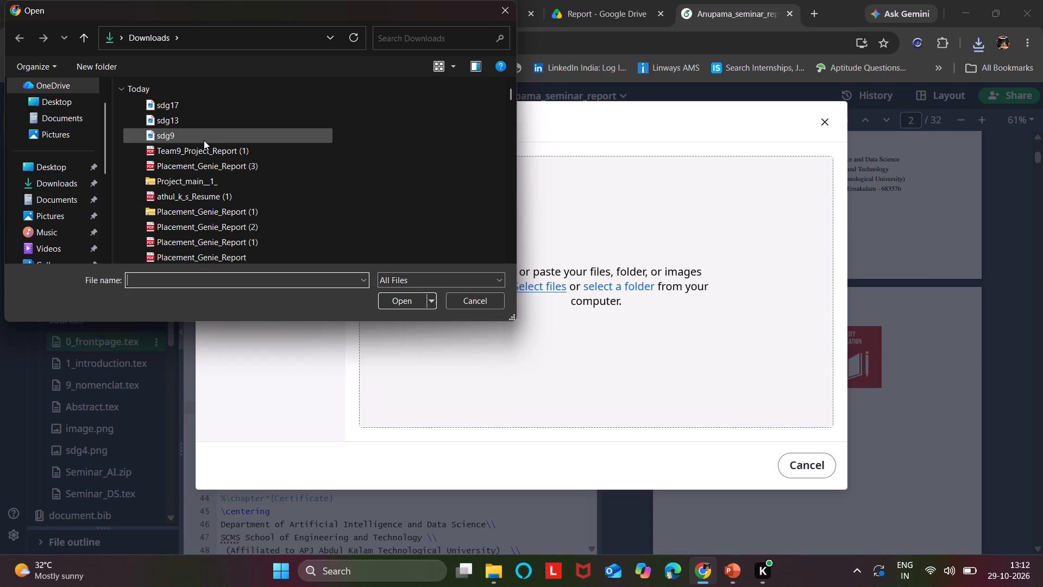
pyautogui.keyDown('ctrl'); pyautogui.click(204, 140); pyautogui.keyUp('ctrl')
pyautogui.keyDown('ctrl'); pyautogui.click(204, 123); pyautogui.keyUp('ctrl')
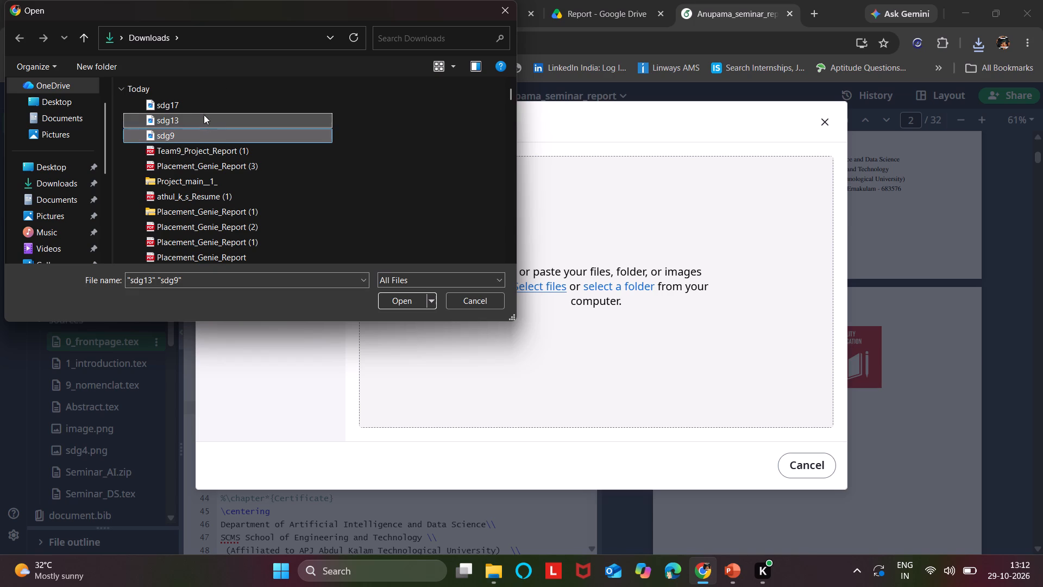
pyautogui.keyDown('ctrl'); pyautogui.click(204, 110); pyautogui.keyUp('ctrl')
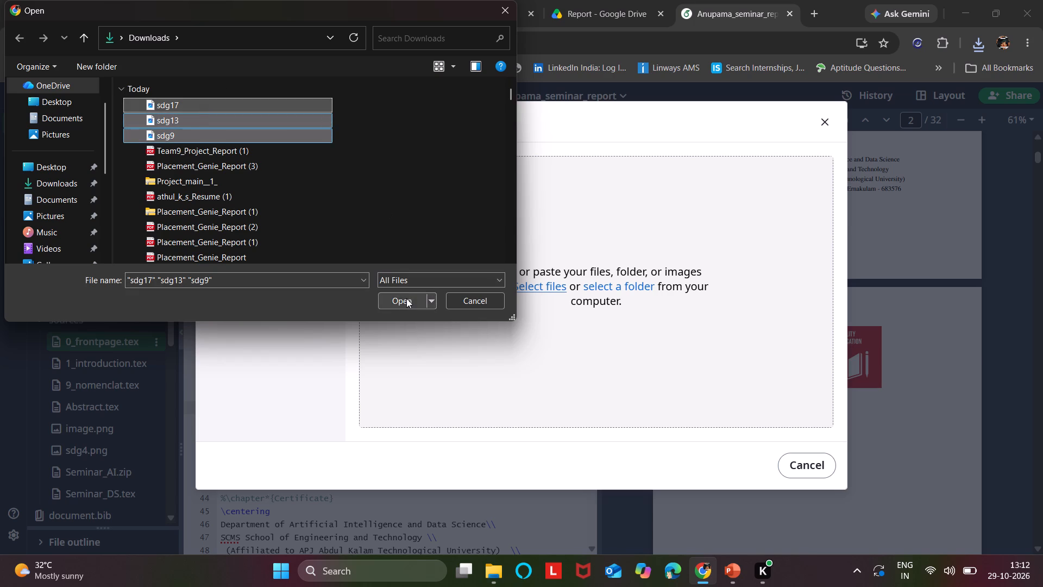
pyautogui.click(406, 298)
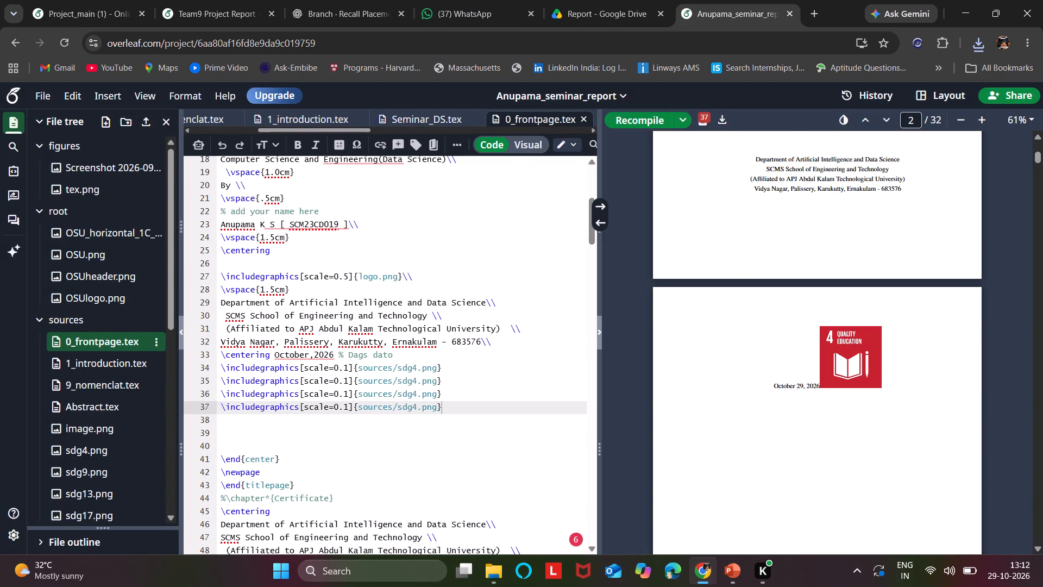
# Change the three duplicated image lines below the title page date to reference sdg9.png, sdg13.png and sdg17.png respectively.
pyautogui.click(418, 378)
pyautogui.press('BackSpace')
pyautogui.press('9')
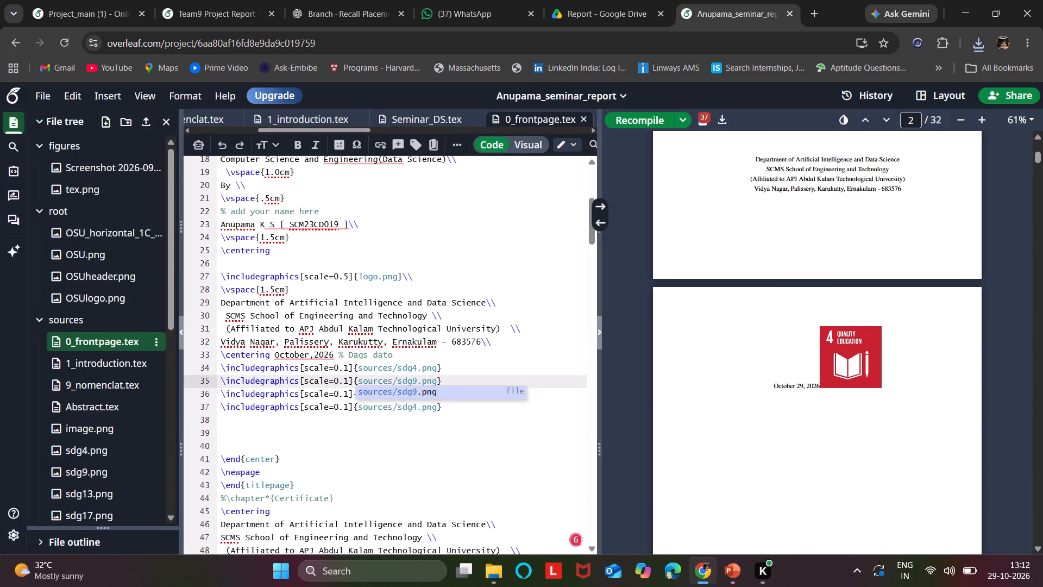
pyautogui.click(441, 393)
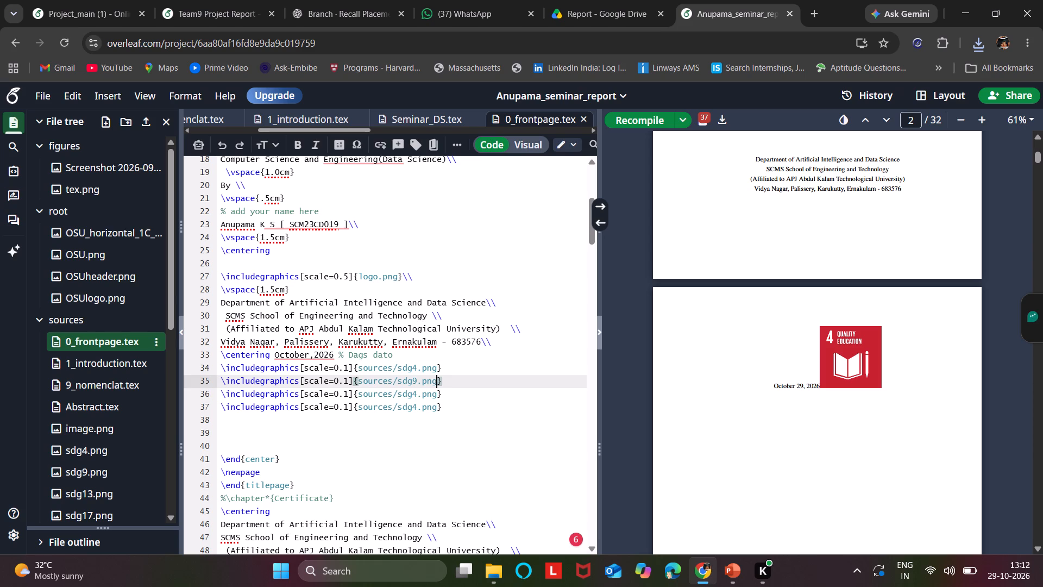
pyautogui.click(414, 396)
pyautogui.press('Right')
pyautogui.press('BackSpace')
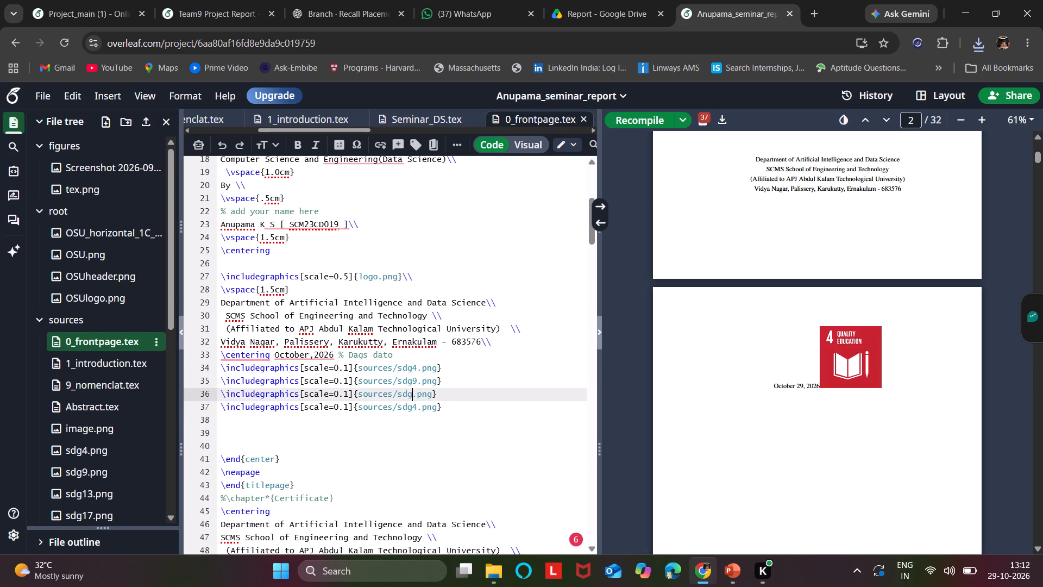
pyautogui.press('1')
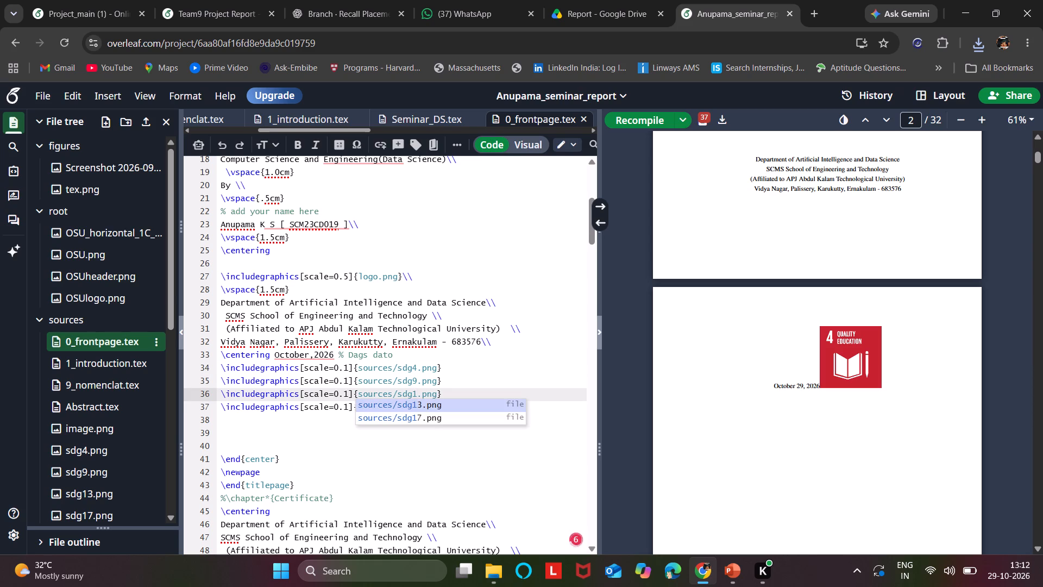
pyautogui.press('3')
pyautogui.click(400, 412)
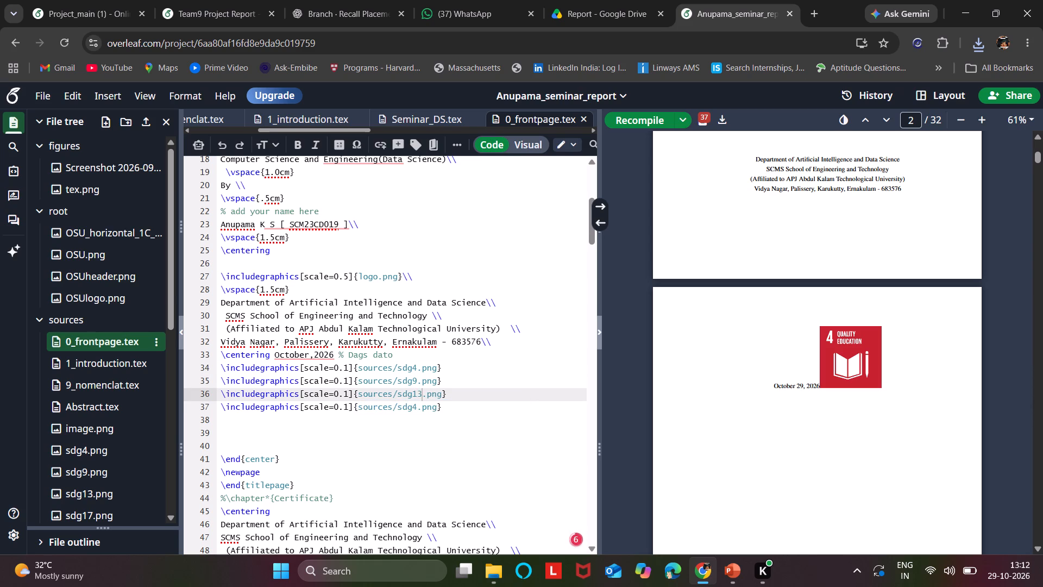
pyautogui.click(416, 407)
pyautogui.press('BackSpace')
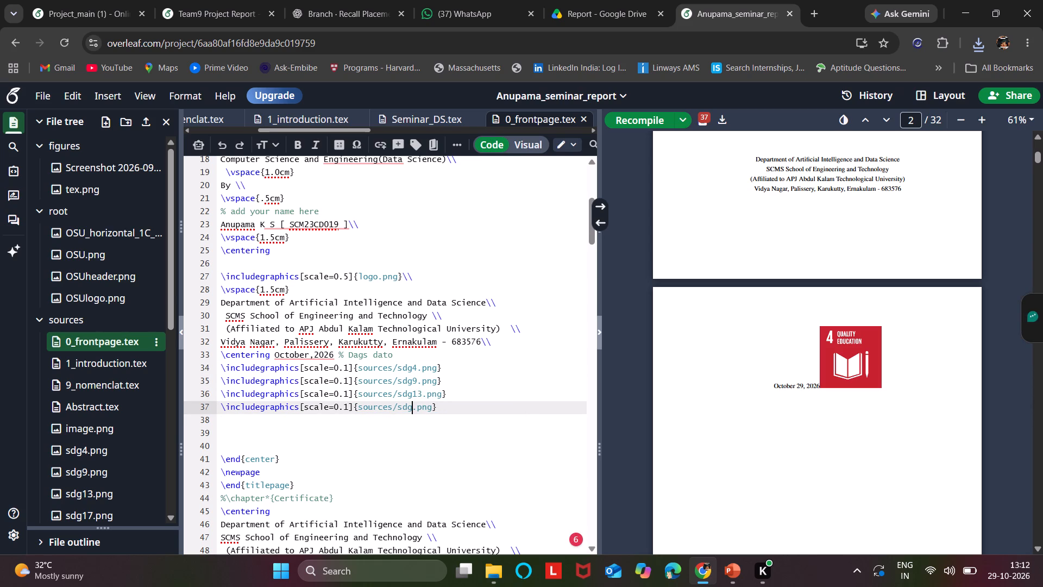
pyautogui.write('17')
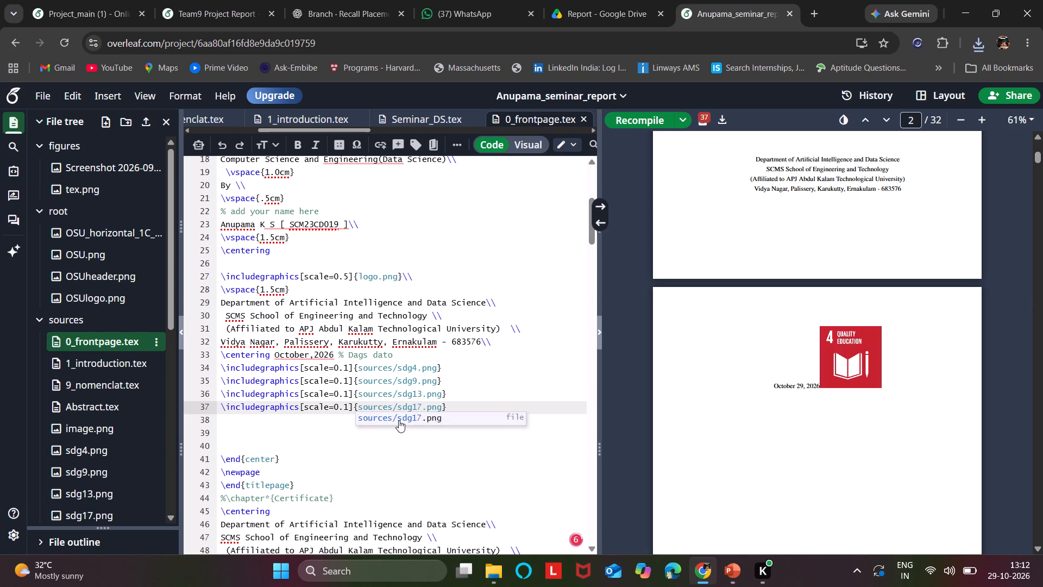
pyautogui.click(399, 420)
# Review the seminar report's front page source and its compiled certificate, declaration and table of contents pages.
pyautogui.scroll(-3, 448, 442)
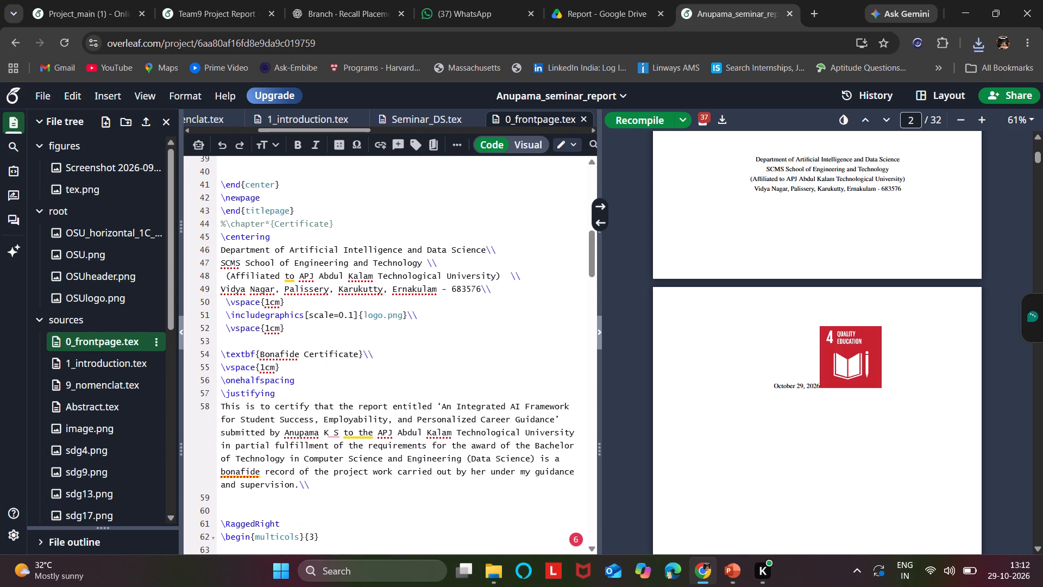
pyautogui.scroll(-1, 448, 442)
pyautogui.scroll(-1, 752, 378)
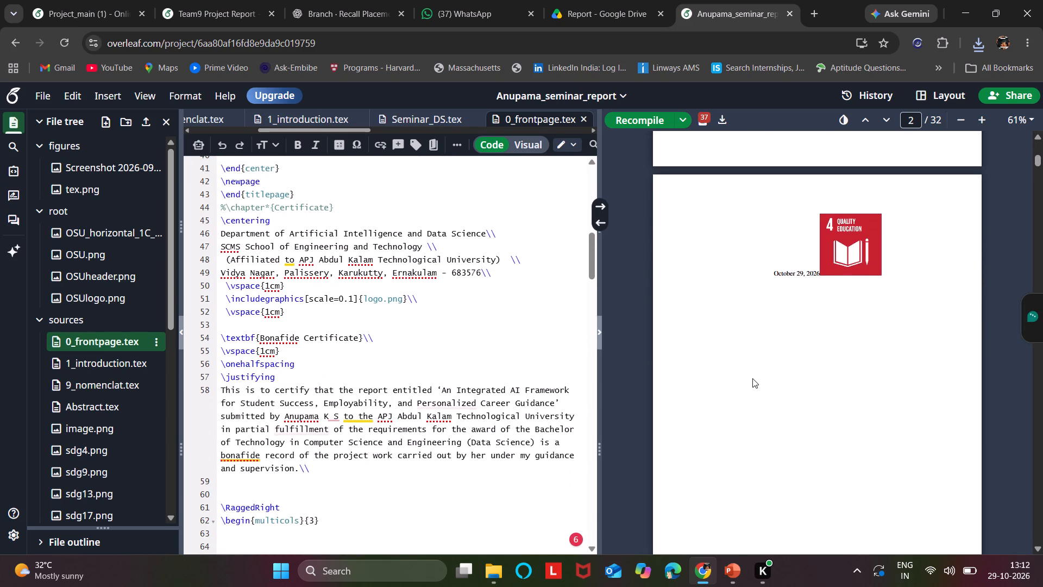
pyautogui.scroll(-2, 752, 378)
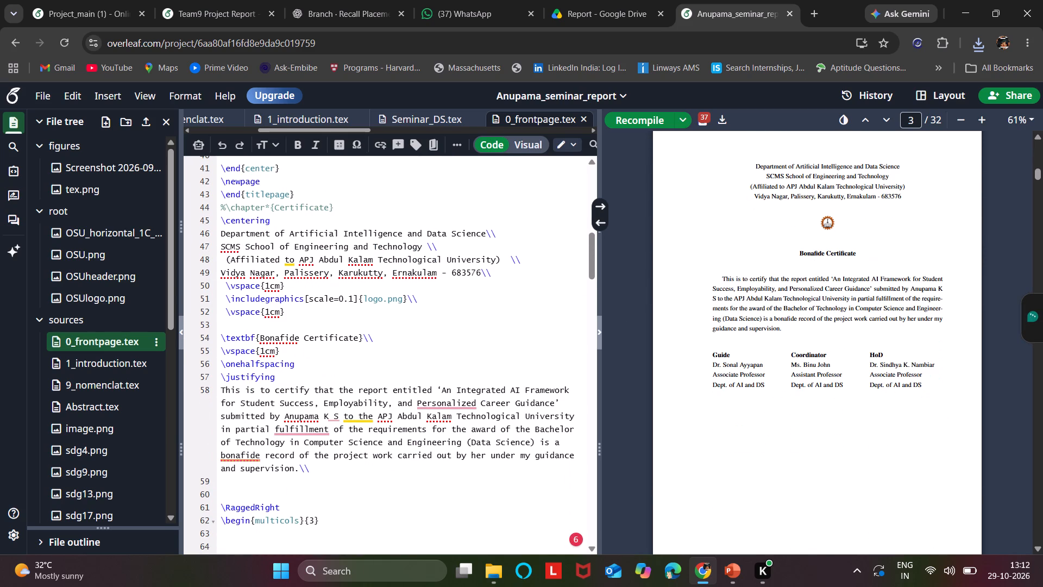
pyautogui.scroll(-7, 803, 322)
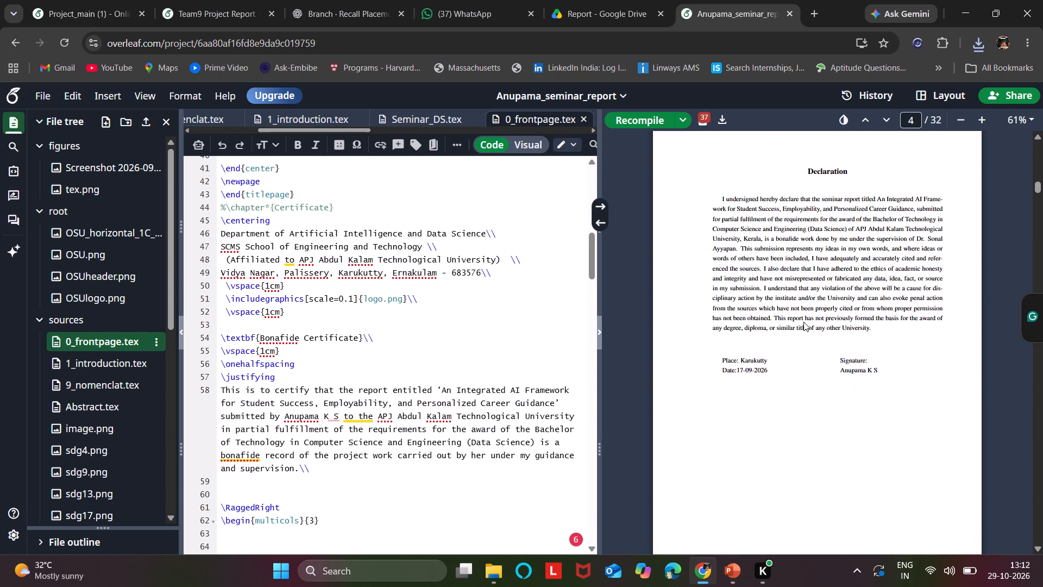
pyautogui.scroll(-15, 803, 322)
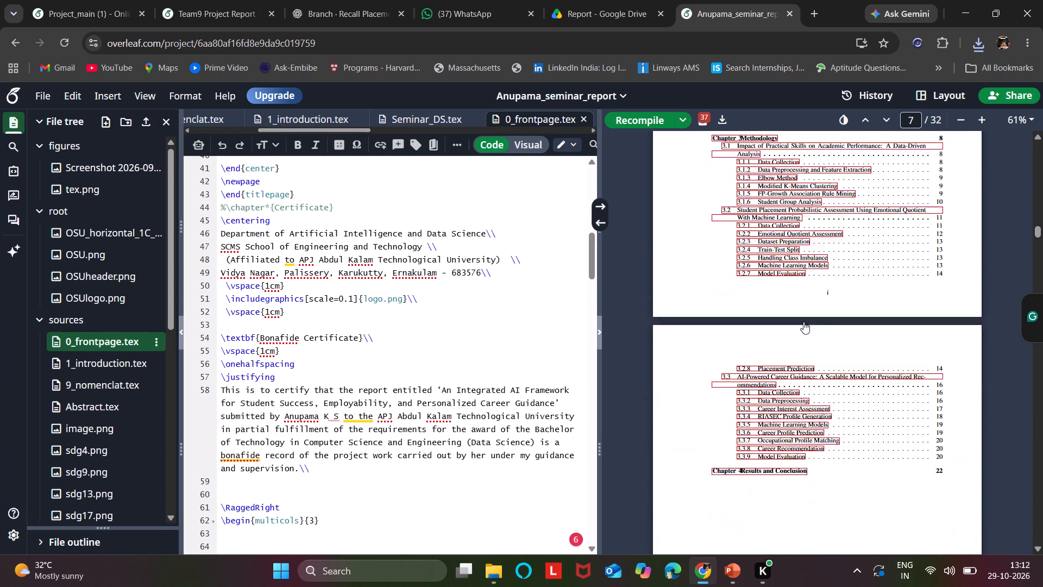
pyautogui.scroll(1, 803, 322)
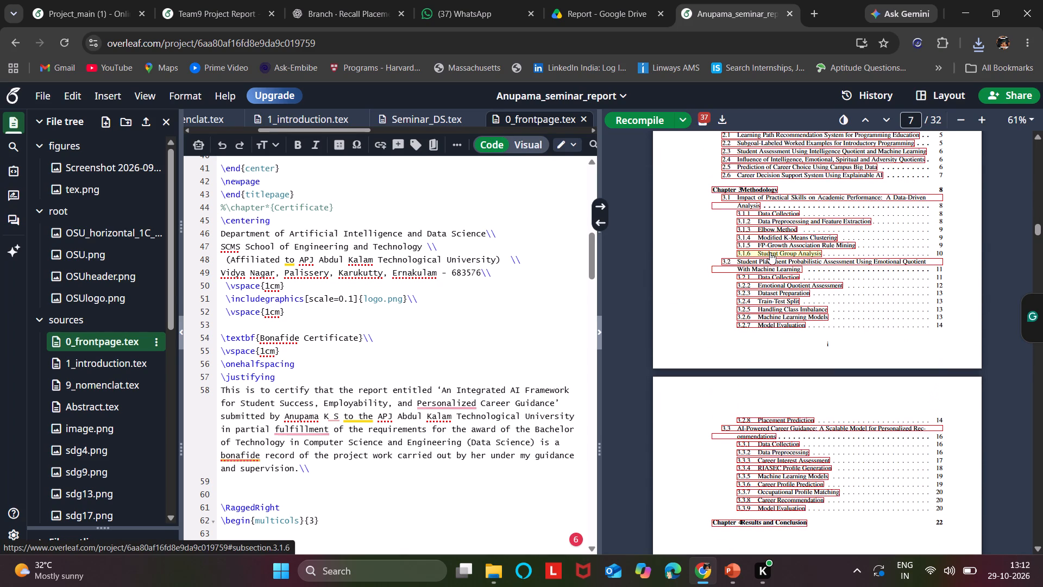
# In the Team9 Project Report project, open main.tex and examine its preamble, title formatting, page numbering and table of contents code.
pyautogui.click(217, 0)
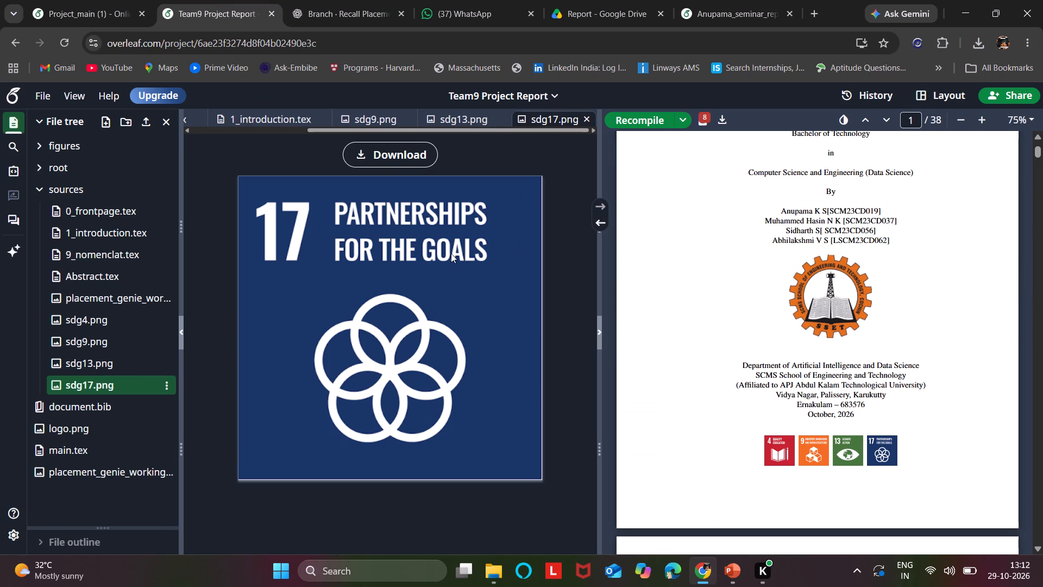
pyautogui.scroll(3, 451, 253)
pyautogui.scroll(5, 78, 202)
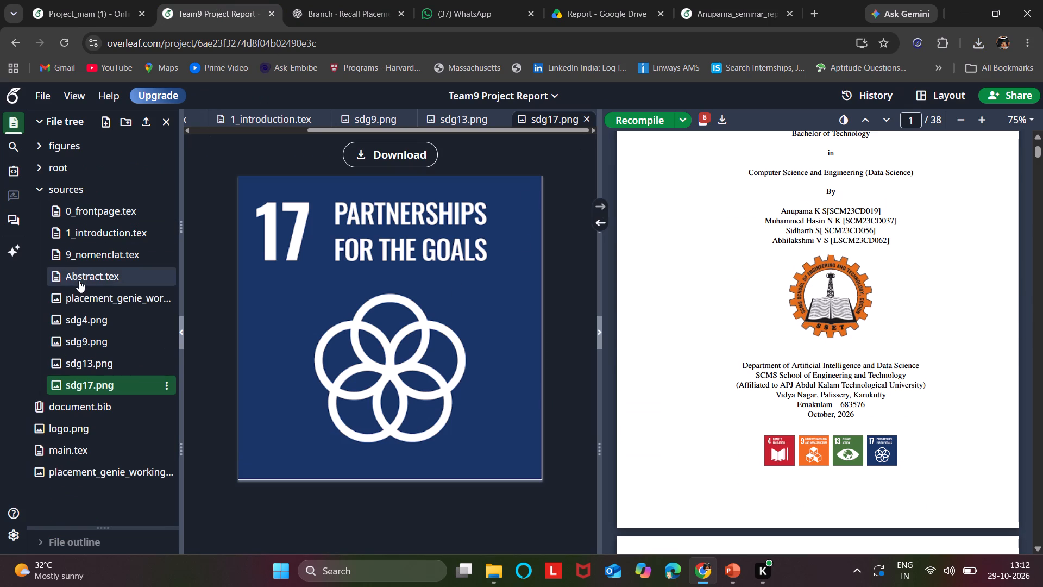
pyautogui.scroll(2, 82, 252)
pyautogui.scroll(-1, 92, 281)
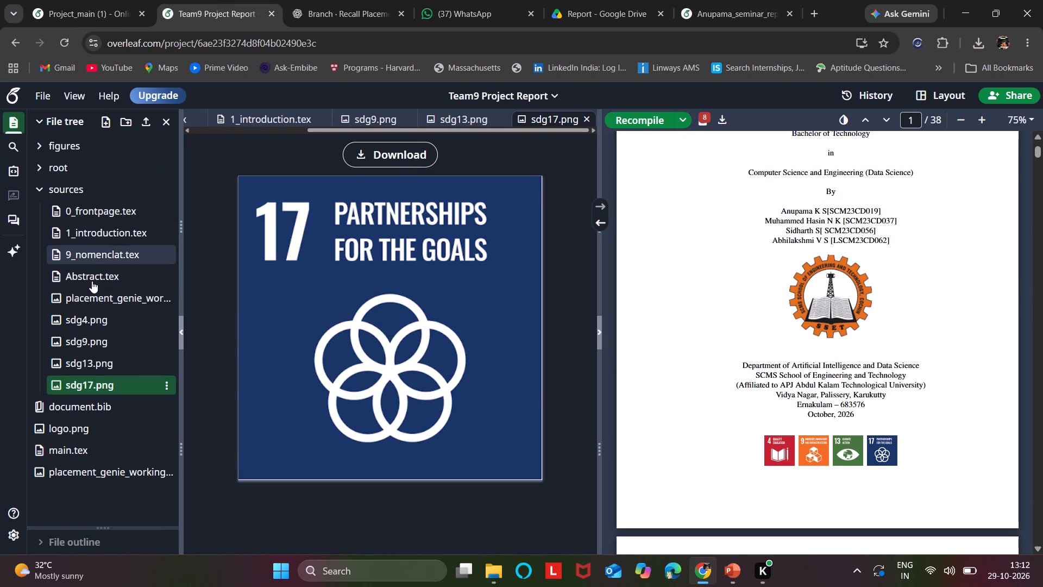
pyautogui.scroll(-2, 92, 281)
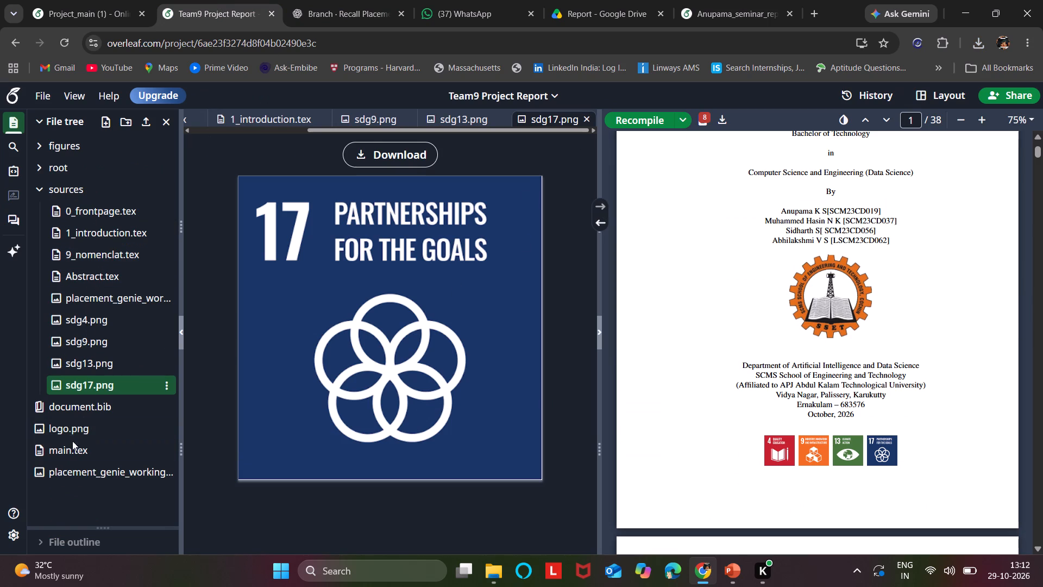
pyautogui.doubleClick(70, 445)
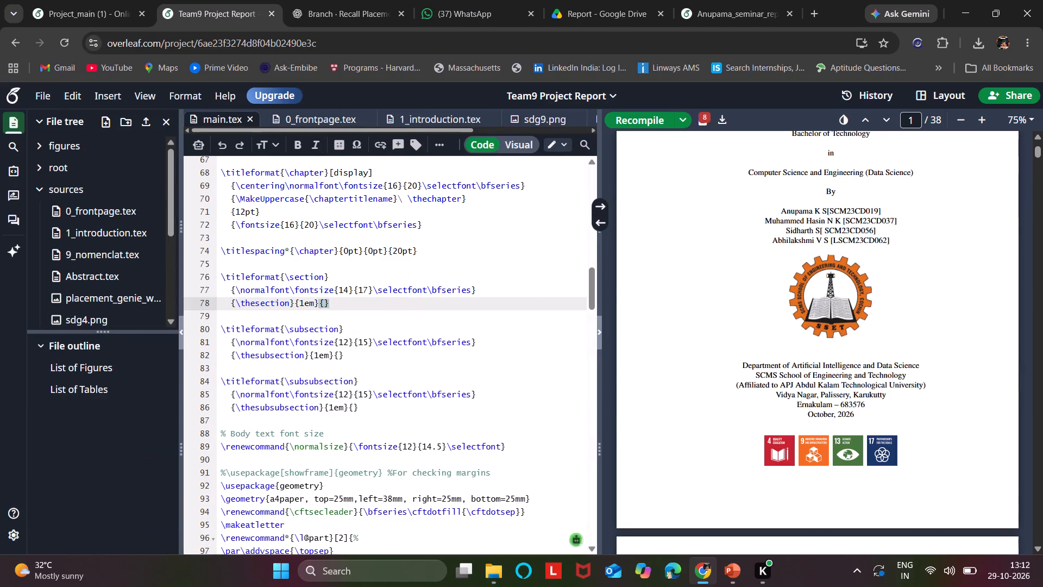
pyautogui.scroll(9, 406, 321)
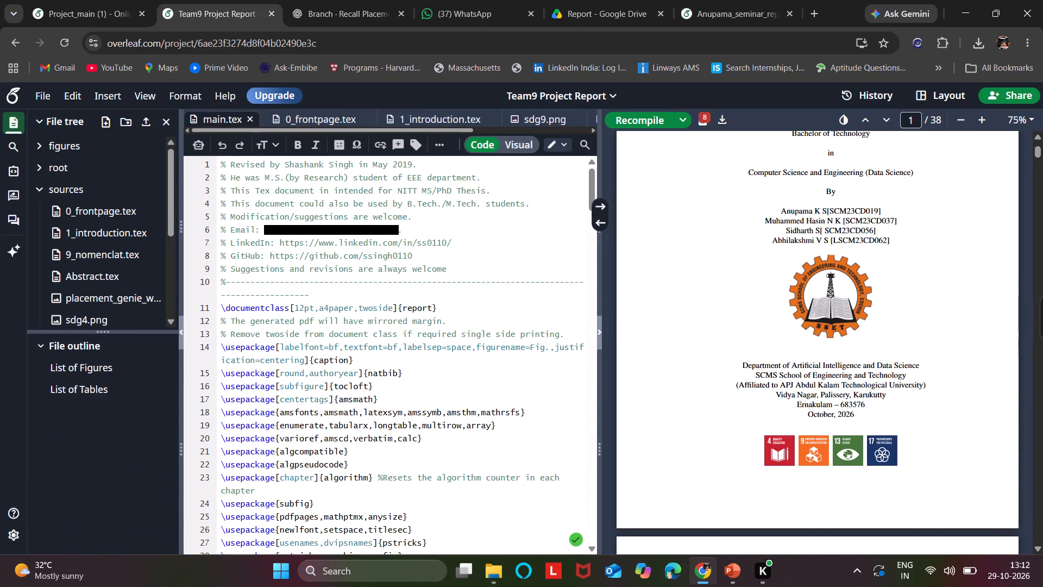
pyautogui.scroll(5, 406, 321)
pyautogui.scroll(-2, 406, 321)
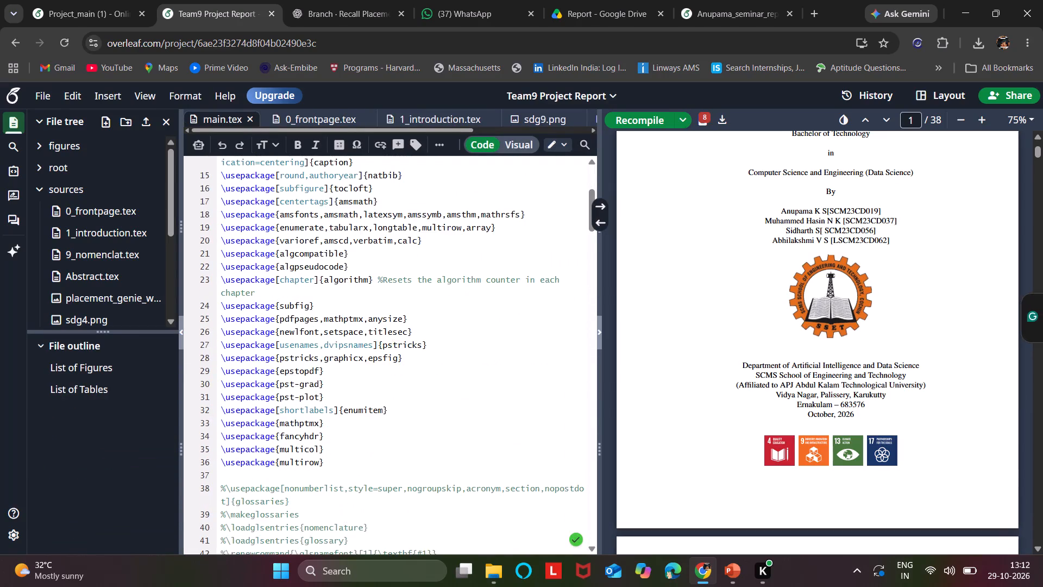
pyautogui.scroll(-1, 406, 321)
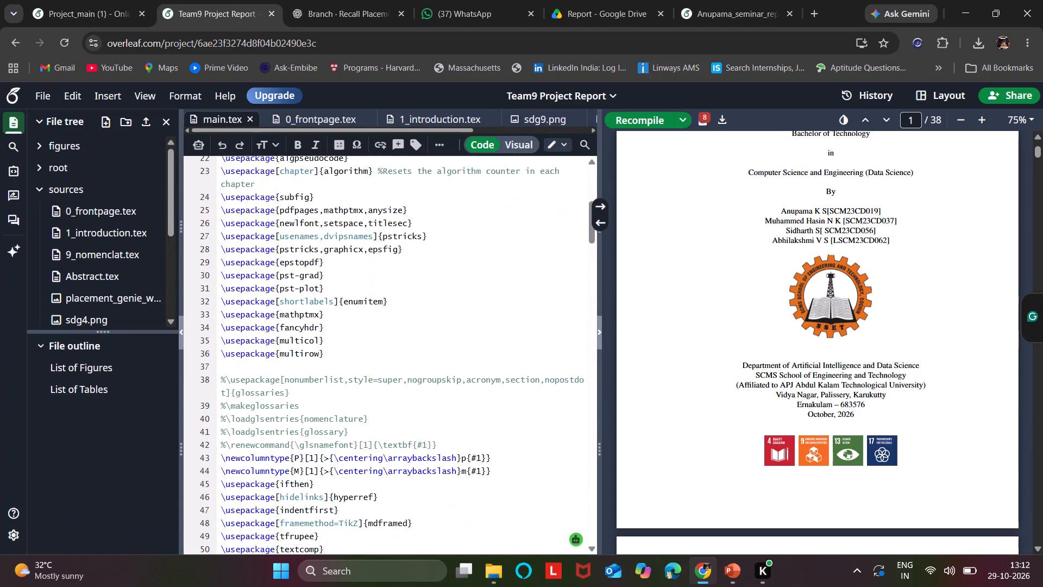
pyautogui.scroll(-1, 391, 316)
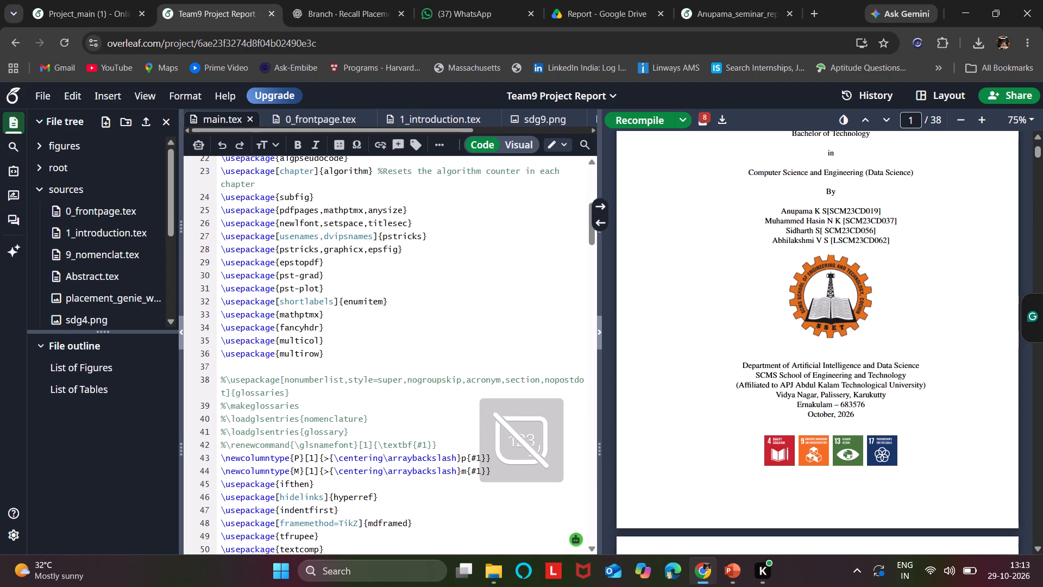
pyautogui.scroll(-1, 391, 316)
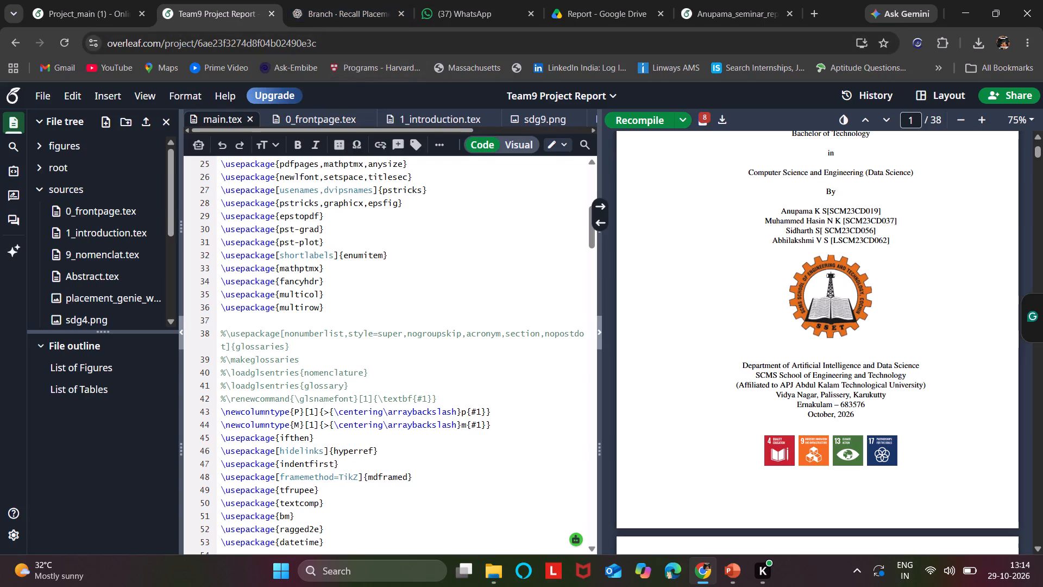
pyautogui.scroll(11, 401, 302)
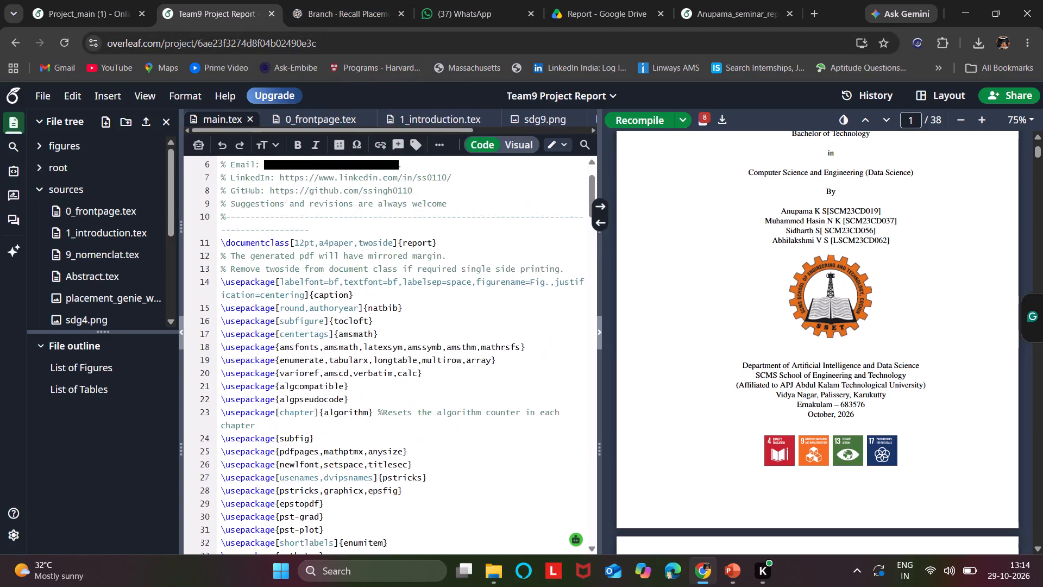
pyautogui.scroll(-5, 401, 302)
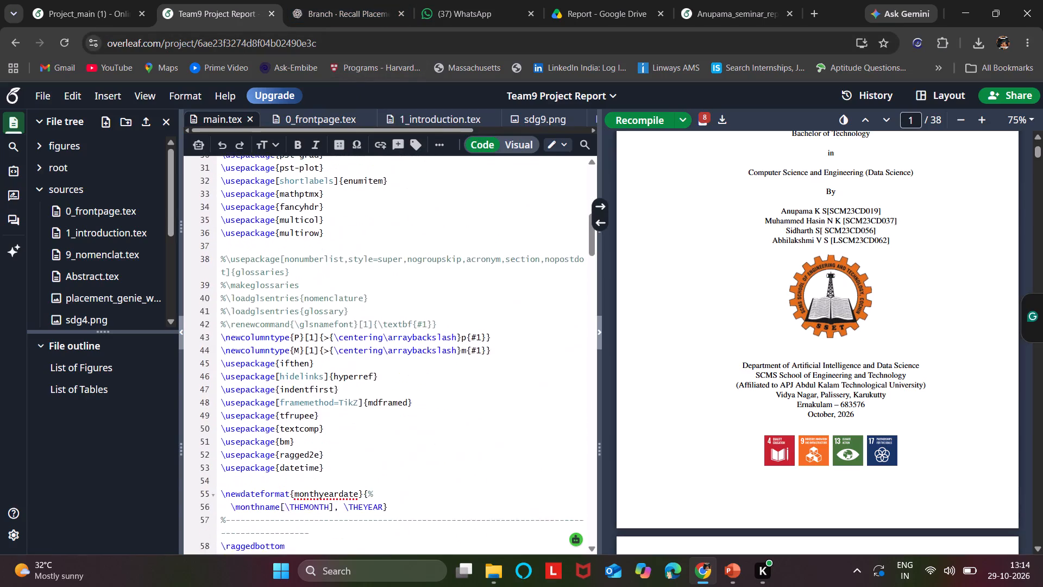
pyautogui.scroll(-7, 401, 302)
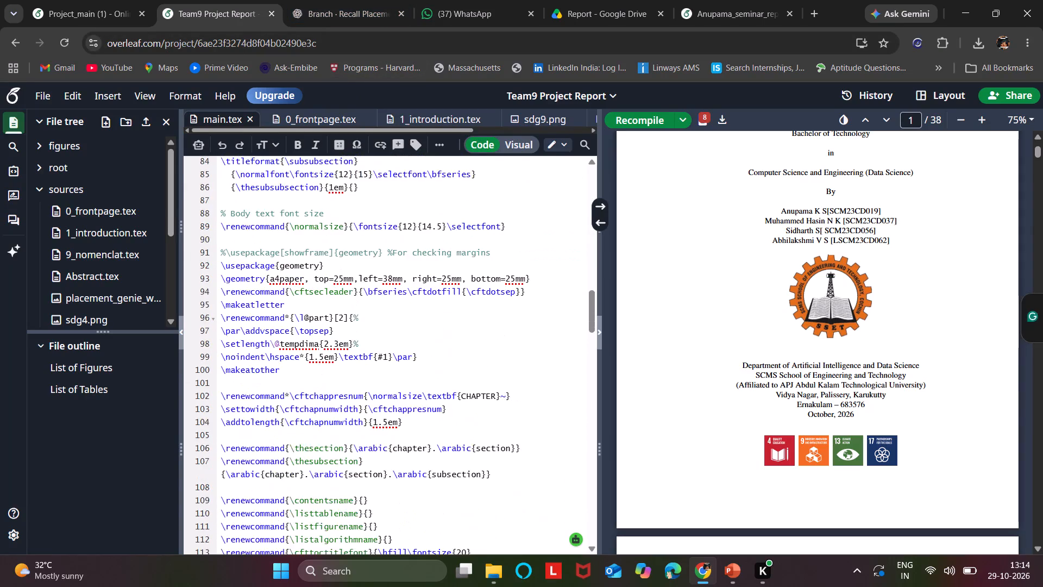
pyautogui.scroll(-5, 401, 302)
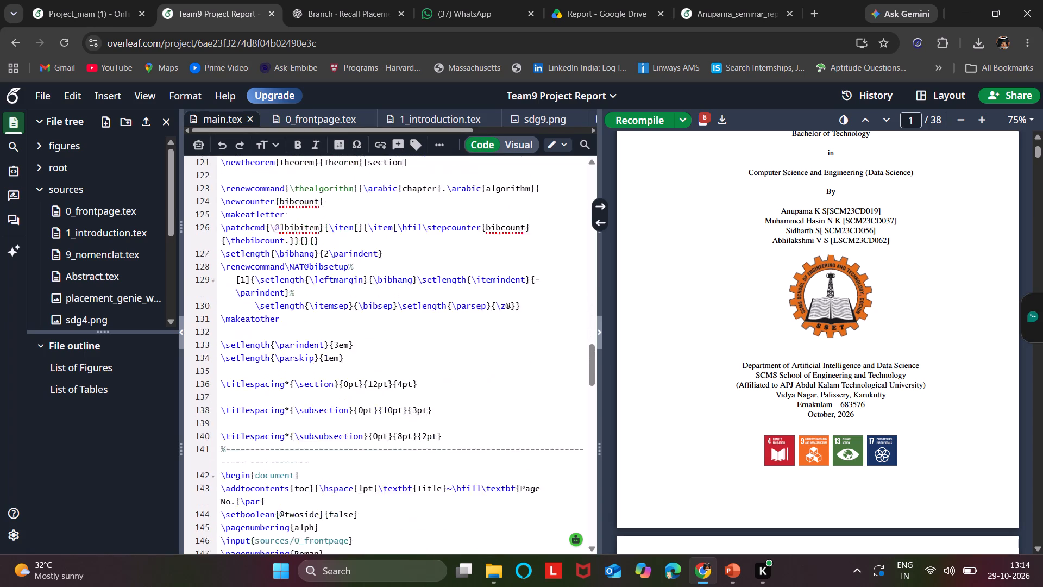
pyautogui.scroll(-5, 401, 302)
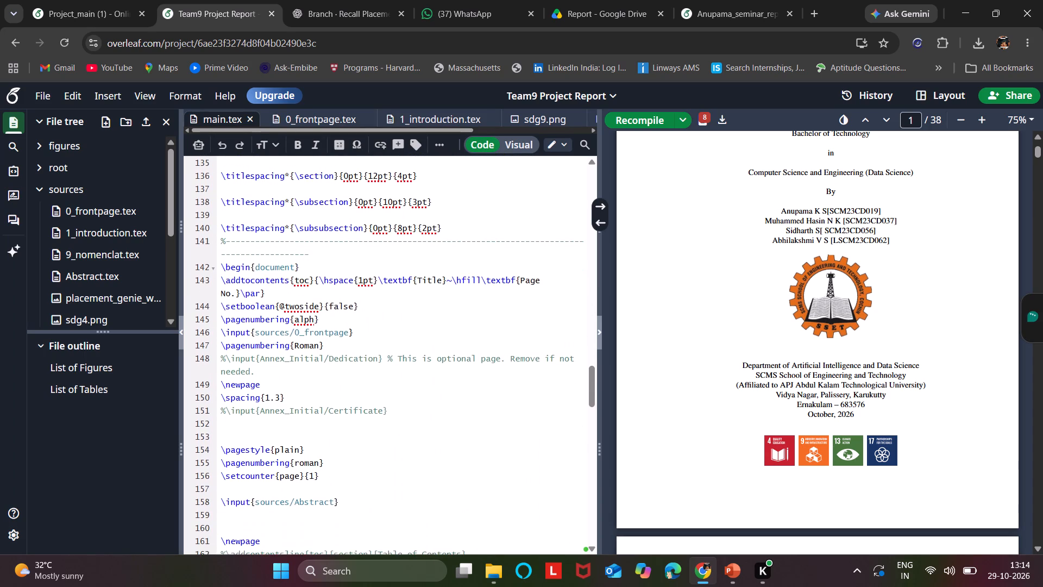
pyautogui.scroll(-2, 401, 302)
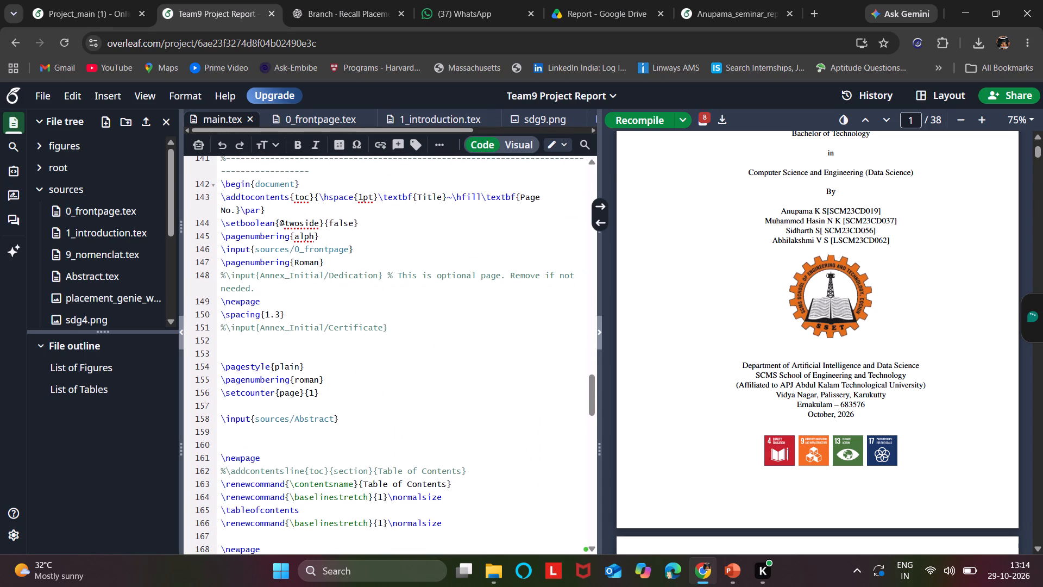
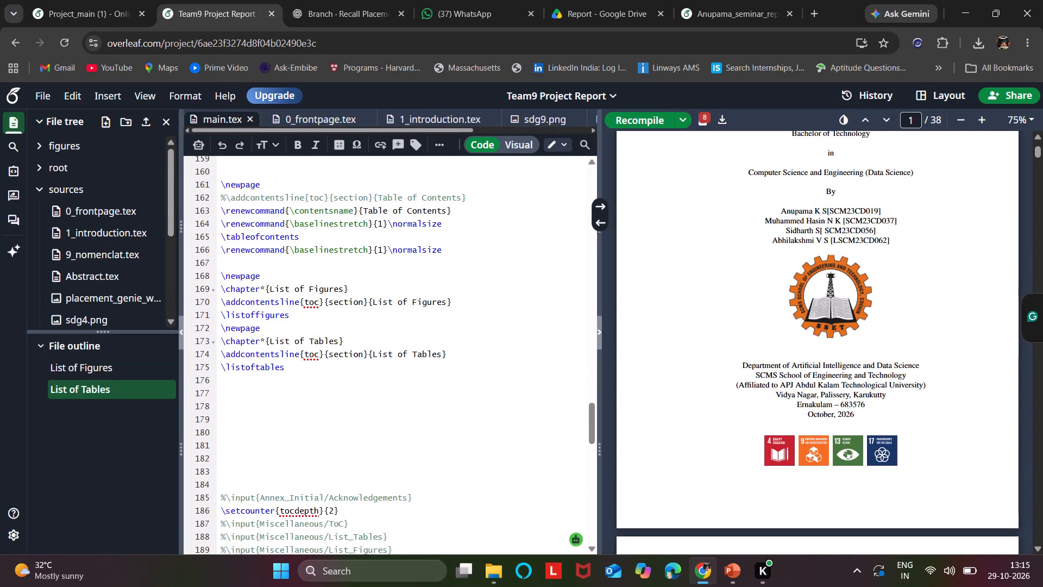
# Examine the page numbering, header, footer and chapter input code in the Team9 report's main.tex.
pyautogui.scroll(-4, 401, 302)
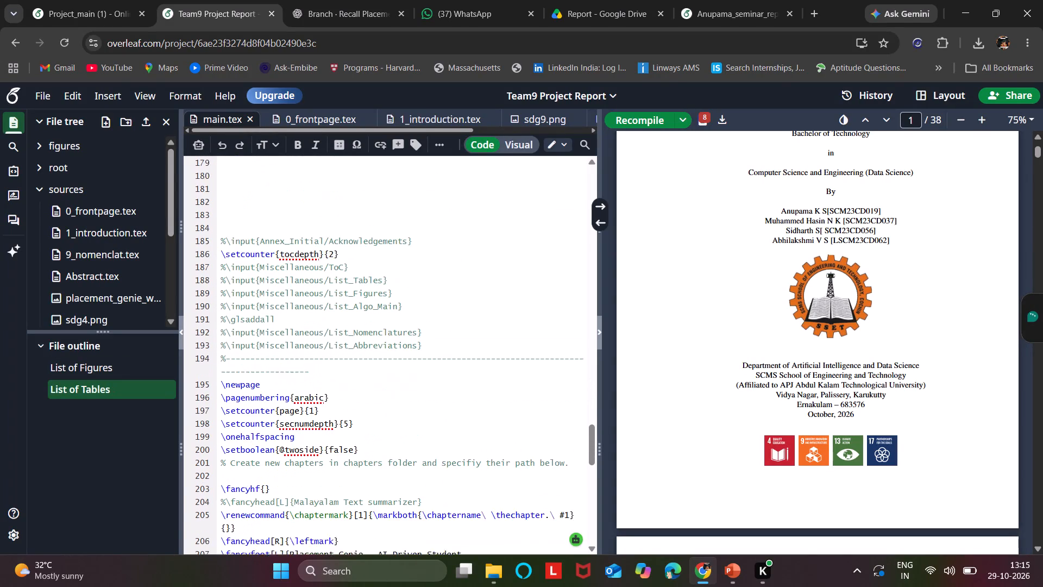
pyautogui.scroll(-3, 401, 302)
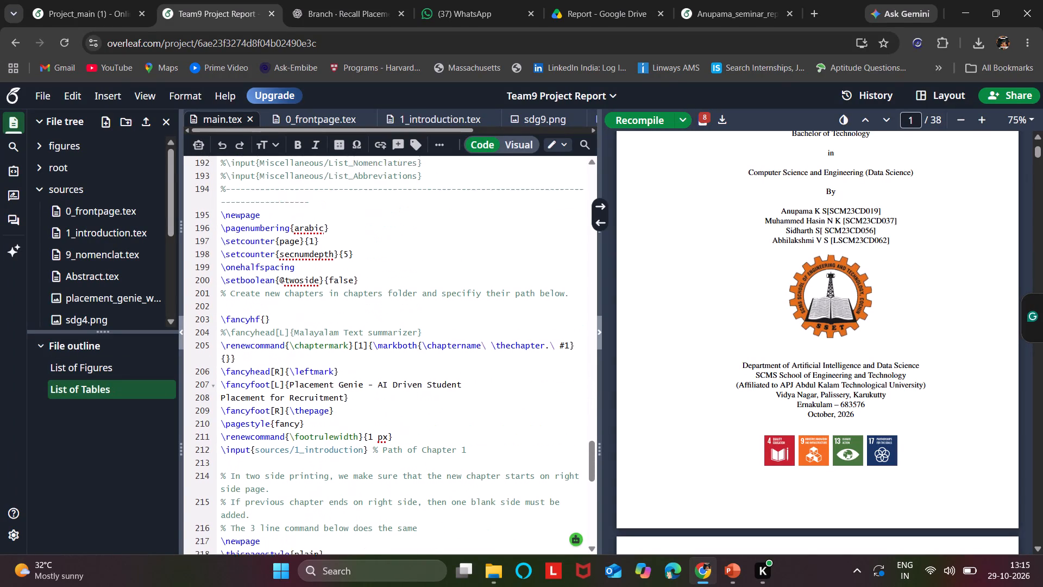
pyautogui.scroll(-1, 401, 302)
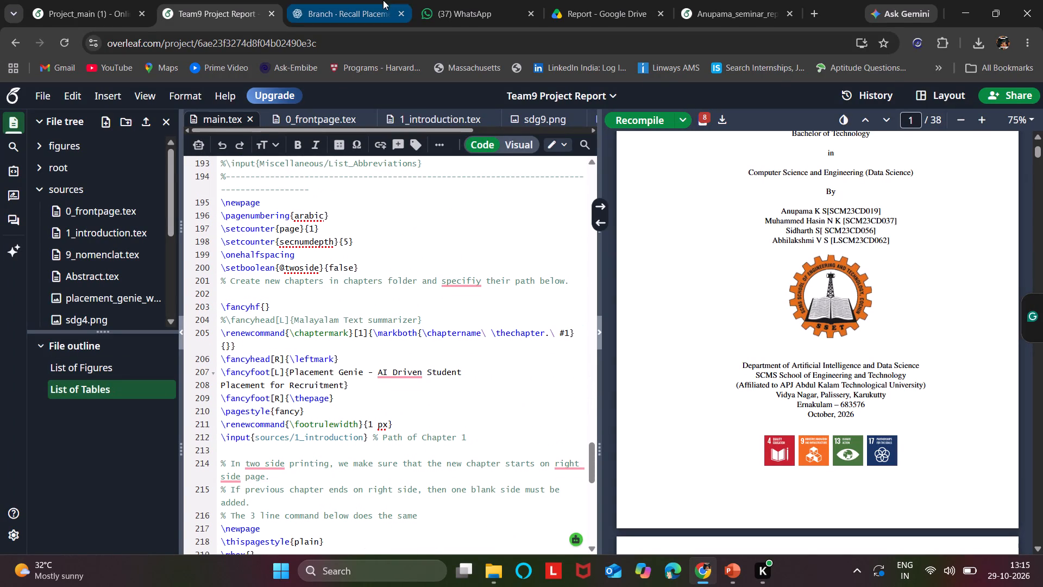
# Switch to the Project_main (1) project and examine the preamble of its main.tex up to the document class line.
pyautogui.click(77, 0)
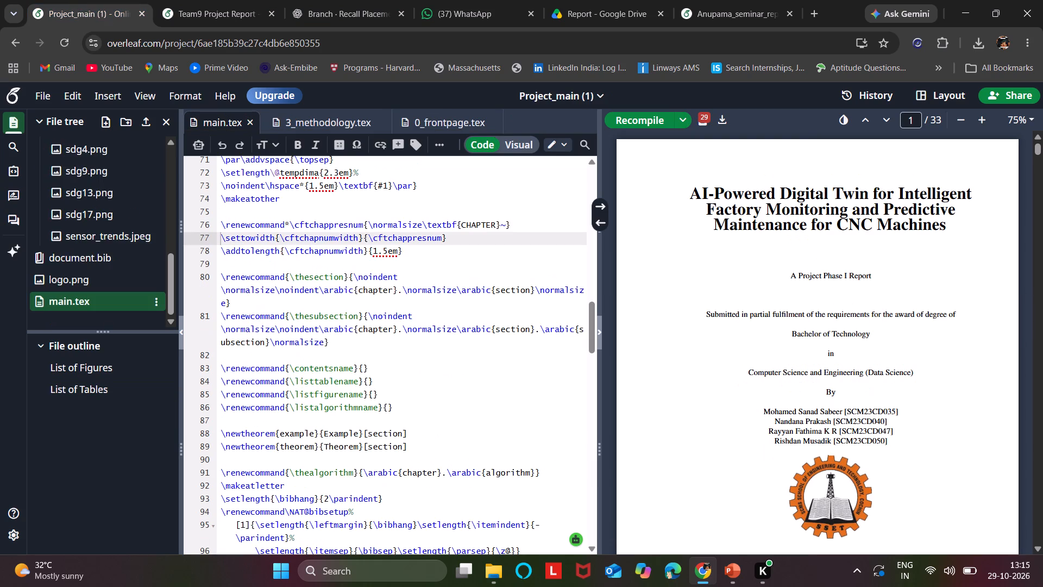
pyautogui.scroll(5, 369, 229)
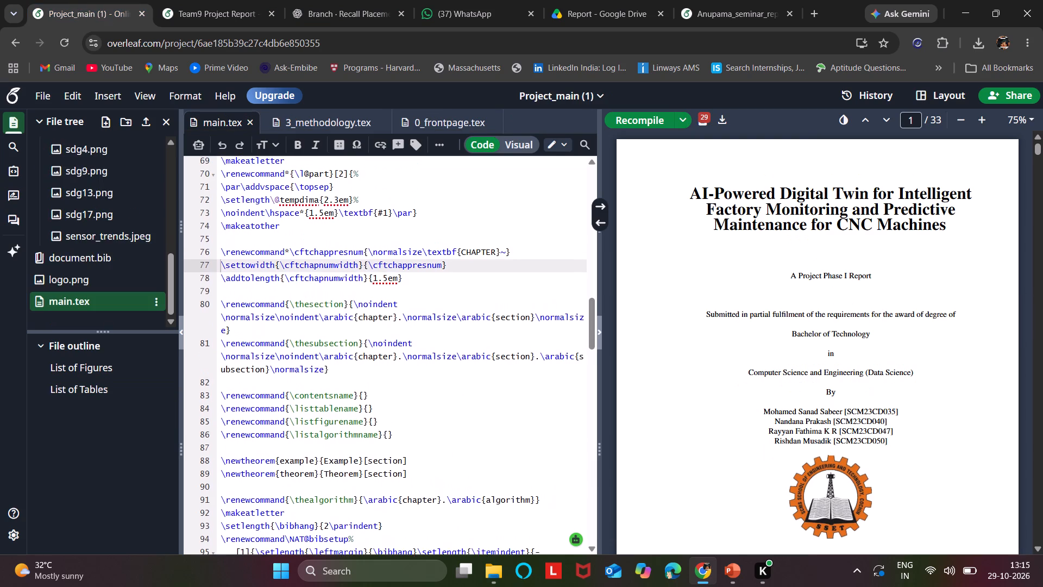
pyautogui.scroll(14, 369, 229)
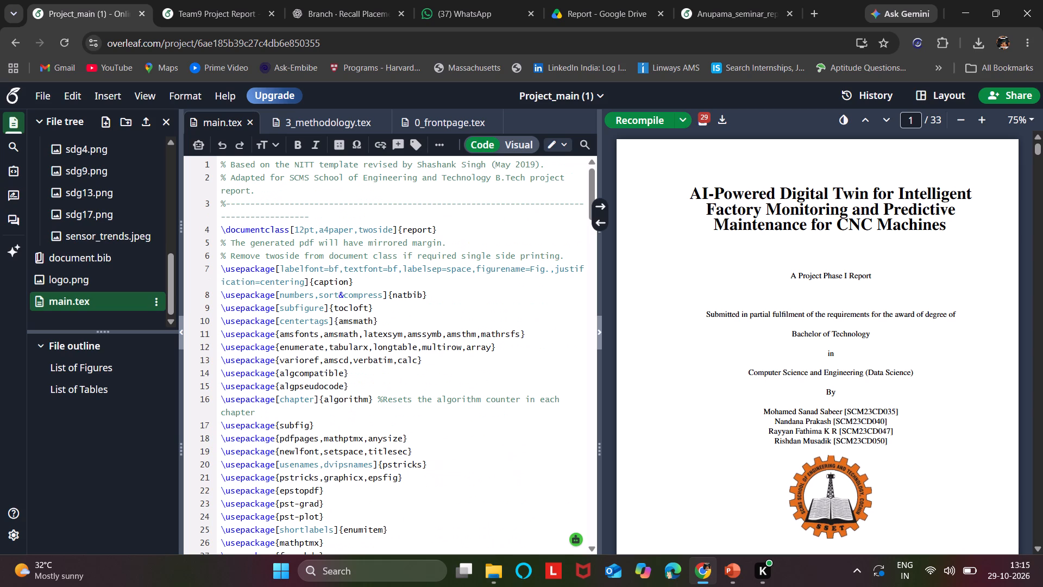
pyautogui.scroll(1, 424, 270)
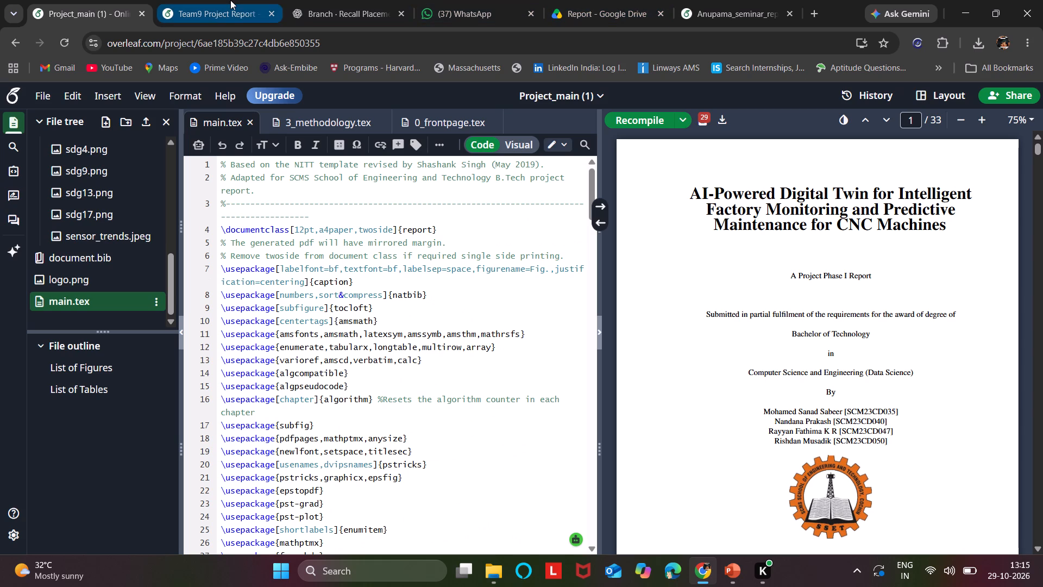
# Return to the Team9 Project Report and review its compiled title page and bonafide certificate.
pyautogui.click(230, 0)
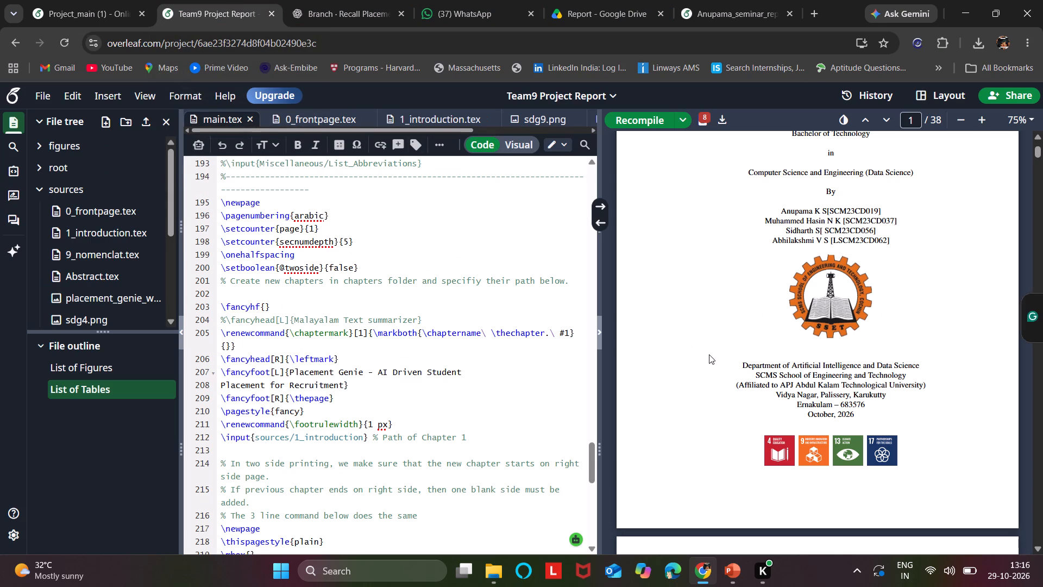
pyautogui.scroll(-5, 872, 340)
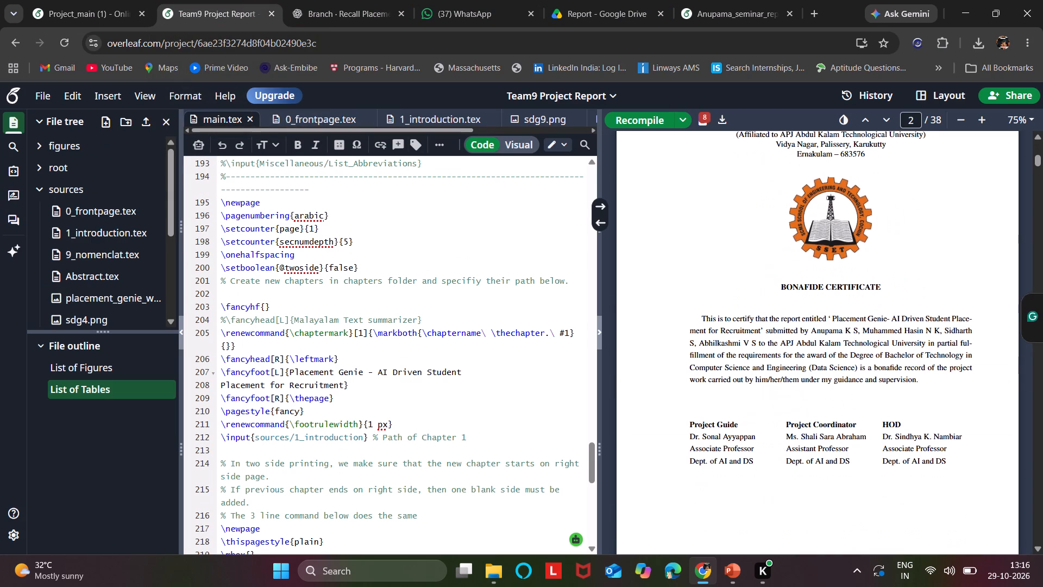
pyautogui.scroll(-2, 872, 340)
pyautogui.scroll(2, 872, 340)
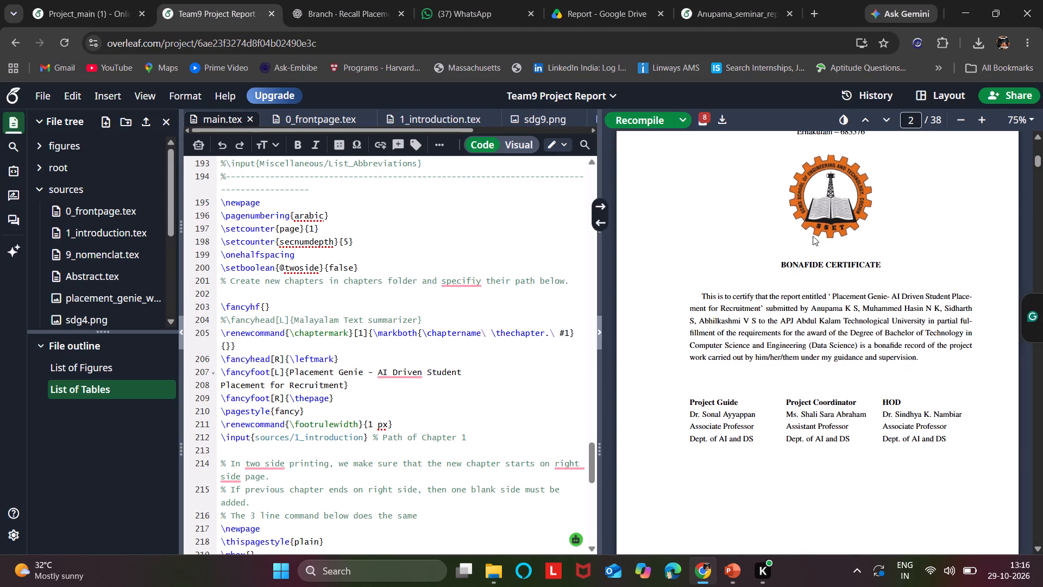
pyautogui.scroll(14, 813, 236)
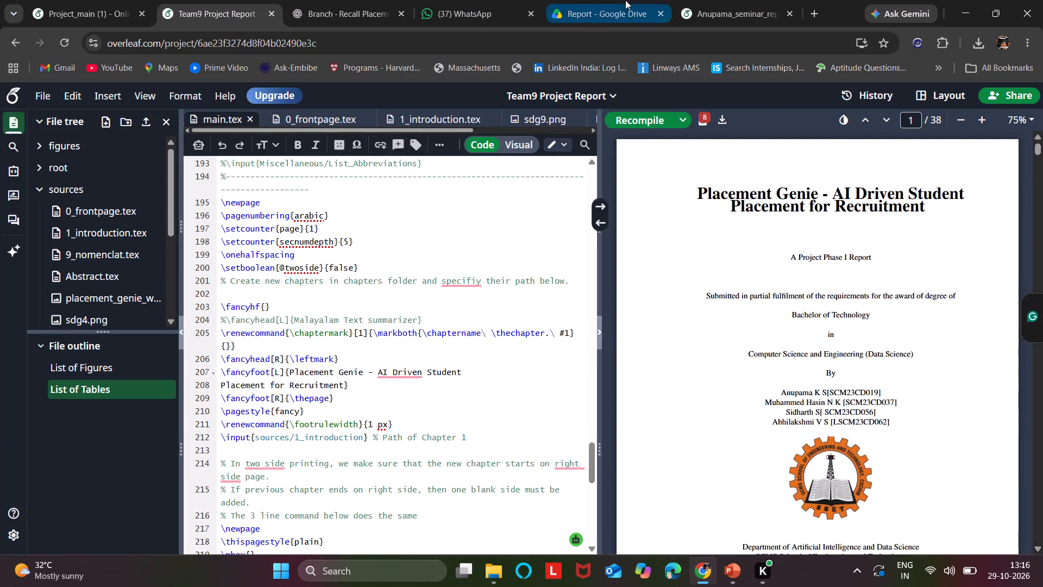
# Read through the Team9 main.tex preamble, covering packages, heading font sizes, margins, contents formatting, bibliography setup and title spacing.
pyautogui.scroll(5, 437, 296)
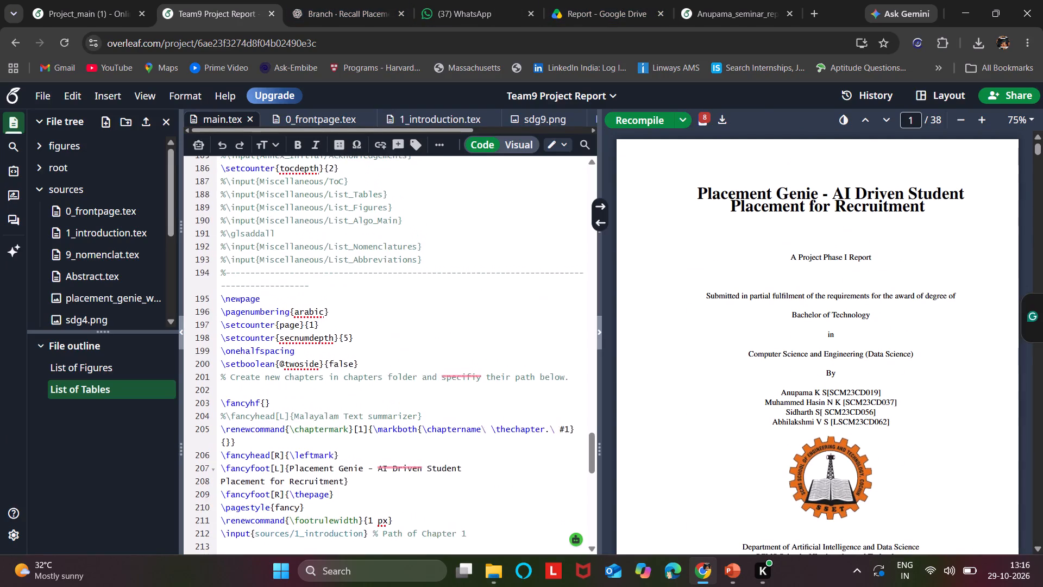
pyautogui.scroll(14, 437, 296)
pyautogui.scroll(7, 437, 296)
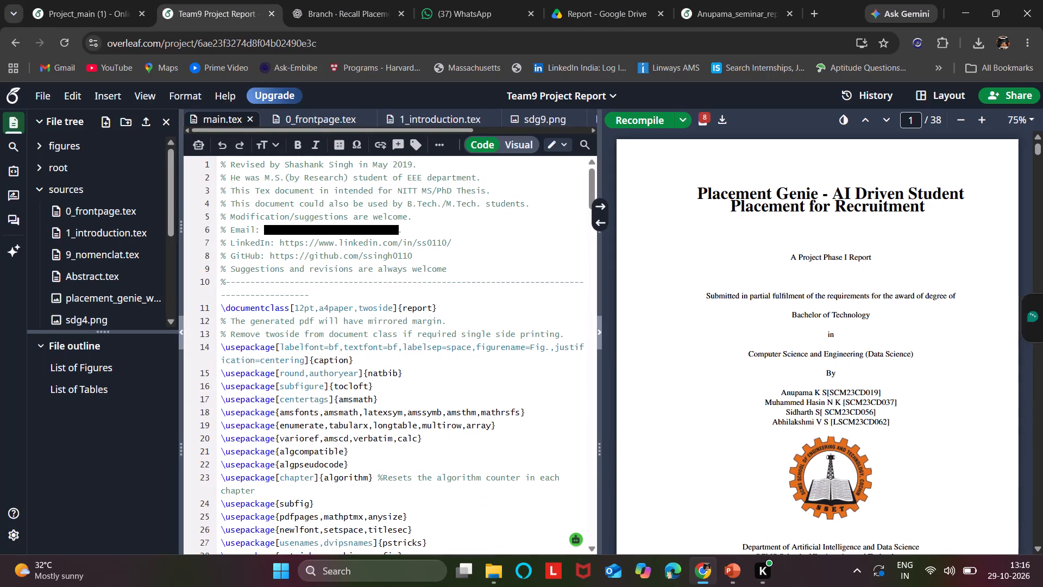
pyautogui.scroll(-5, 437, 296)
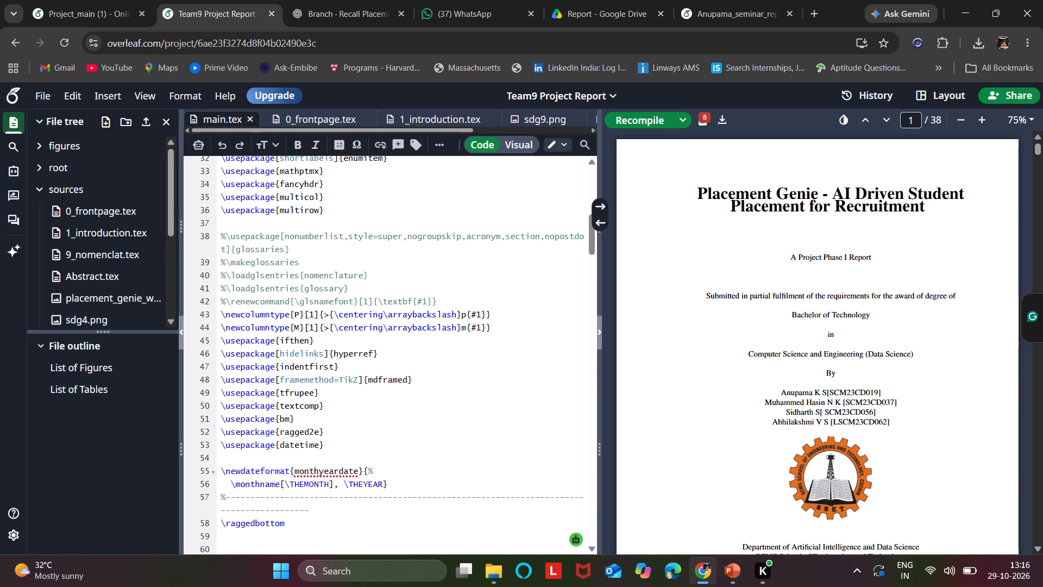
pyautogui.scroll(-2, 333, 262)
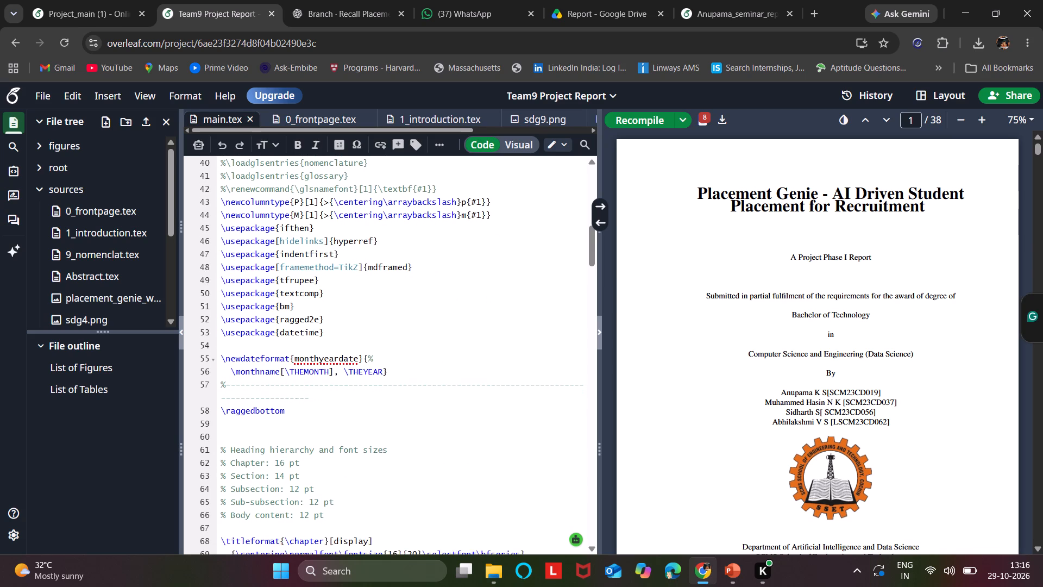
pyautogui.scroll(-2, 333, 262)
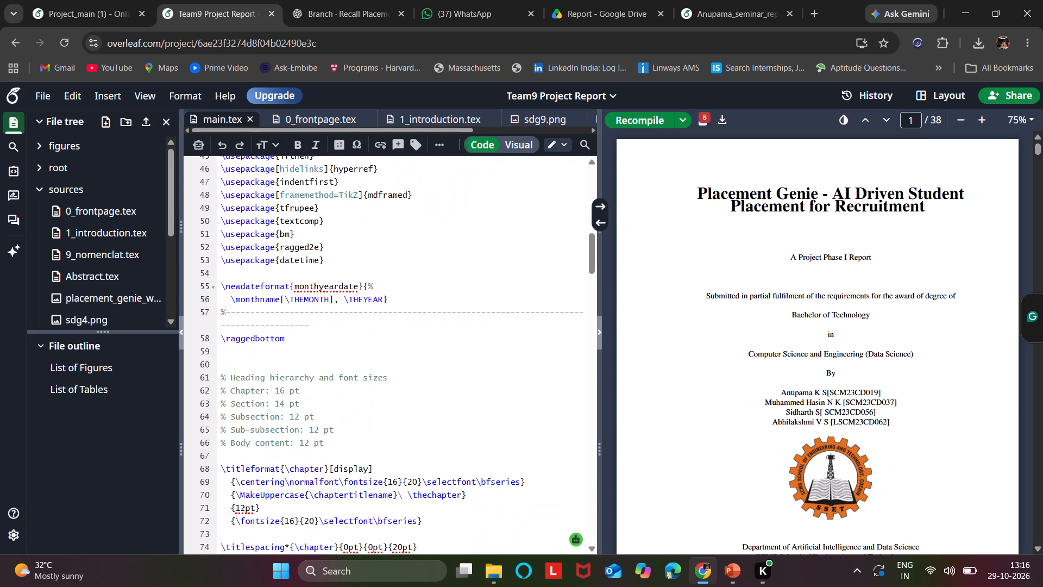
pyautogui.scroll(-2, 333, 262)
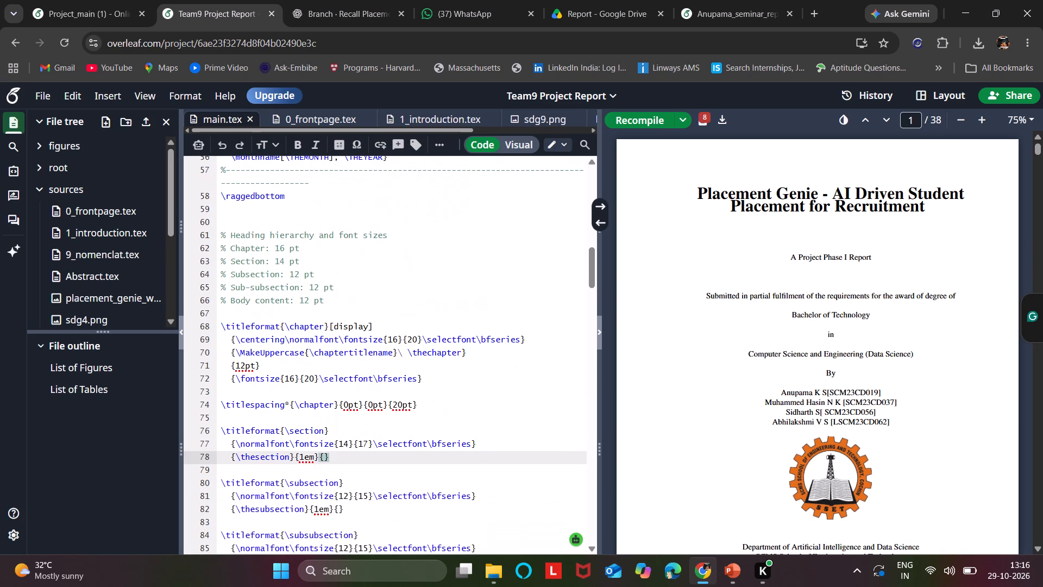
pyautogui.scroll(-3, 333, 262)
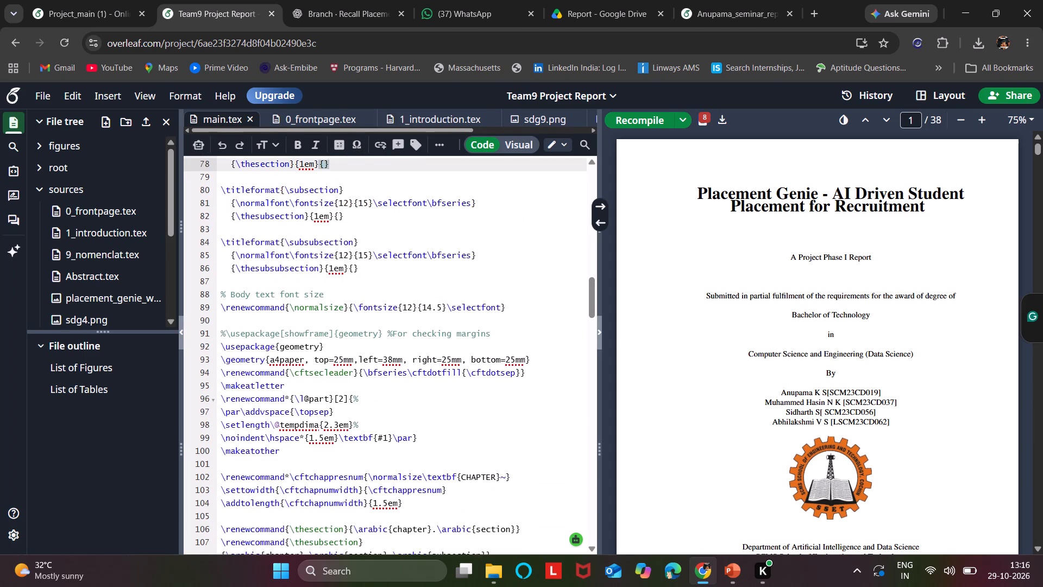
pyautogui.scroll(-4, 333, 262)
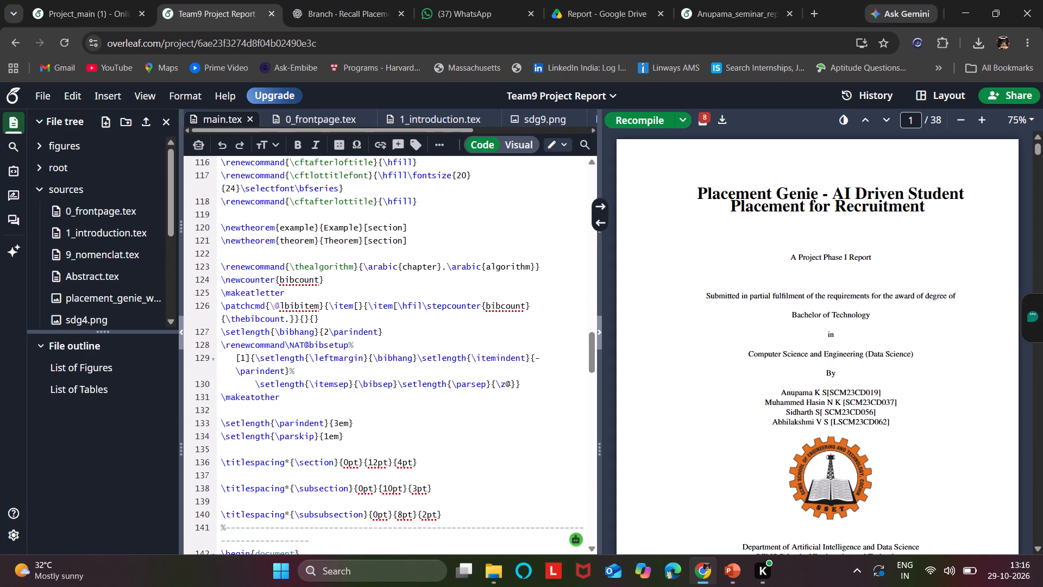
pyautogui.scroll(-3, 333, 262)
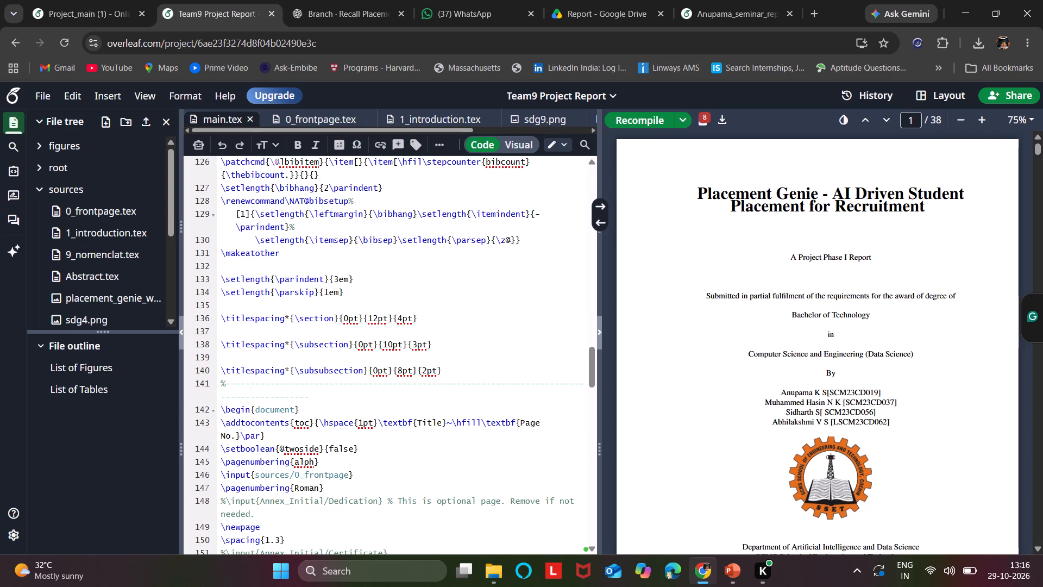
pyautogui.scroll(3, 401, 247)
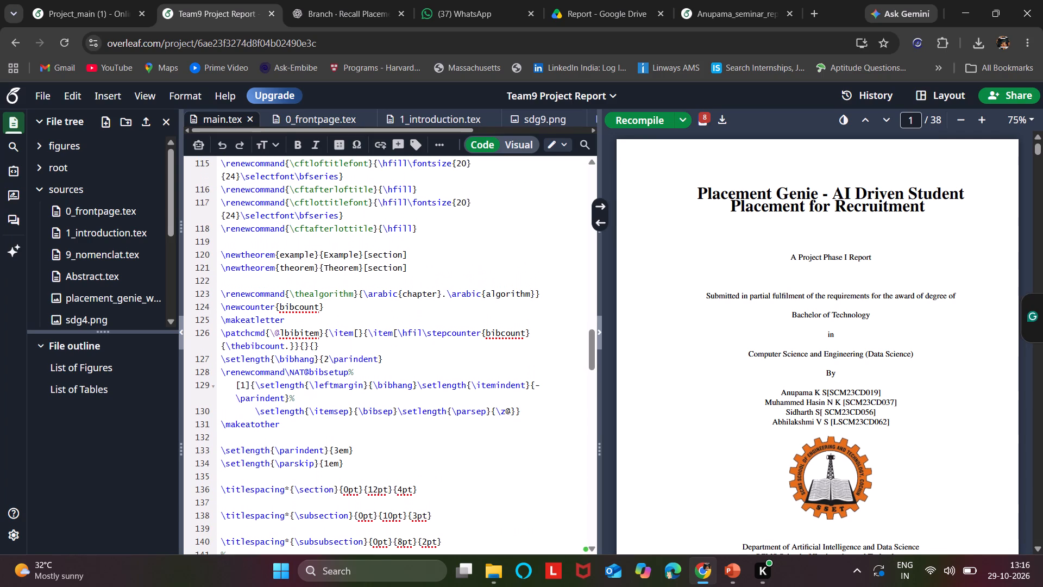
pyautogui.scroll(-1, 401, 247)
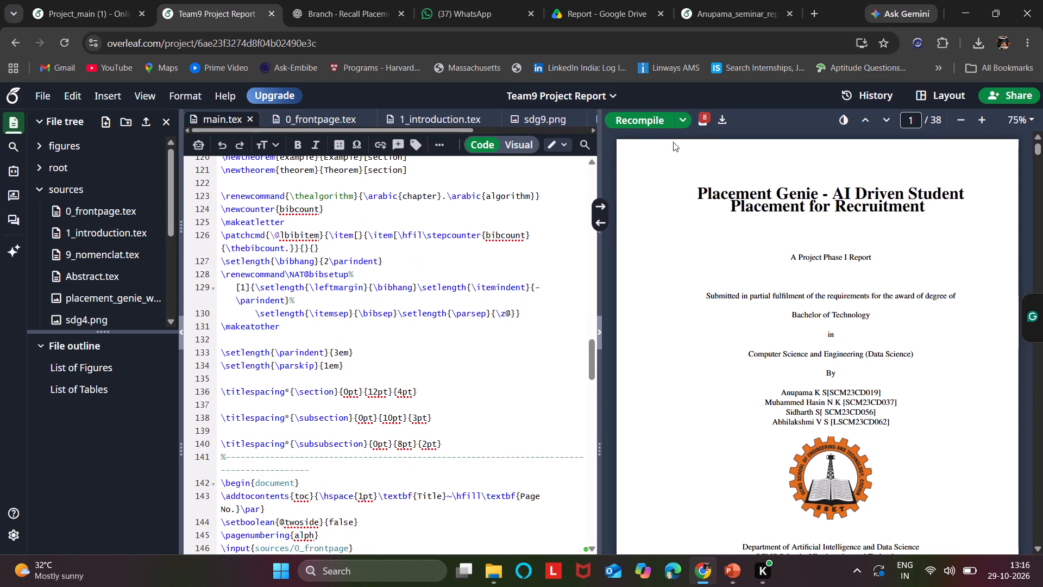
# Recompile the seminar report, check its title page, and jump from the compiled SDG logos to their source lines.
pyautogui.click(693, 0)
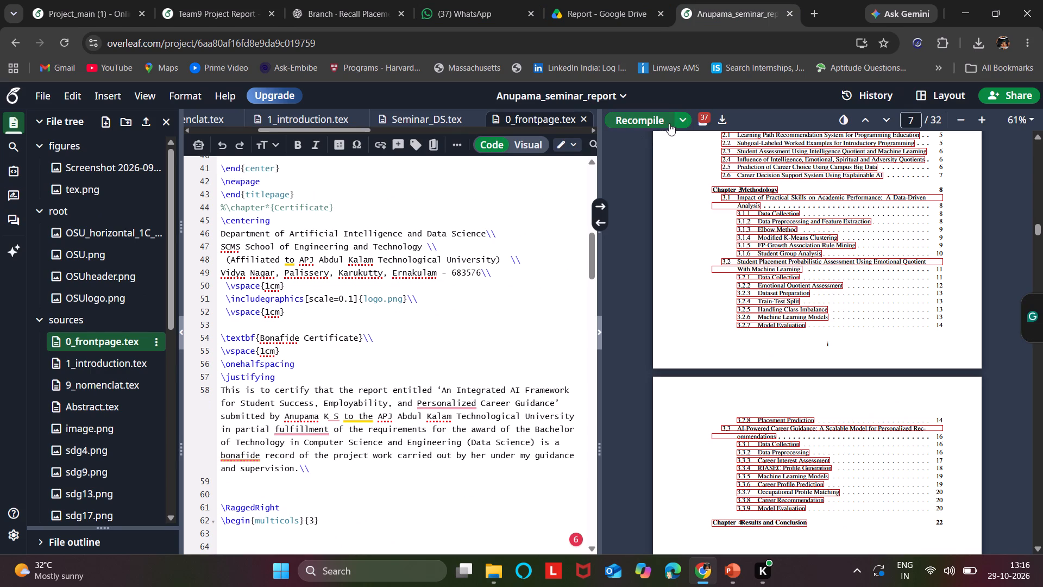
pyautogui.hotkey('ctrl', 's')
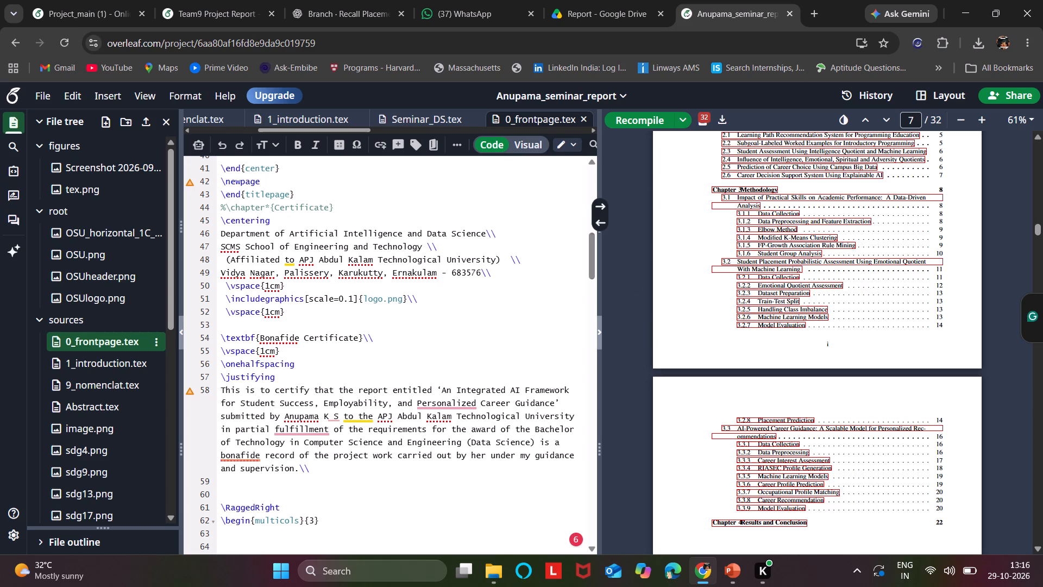
pyautogui.scroll(19, 712, 347)
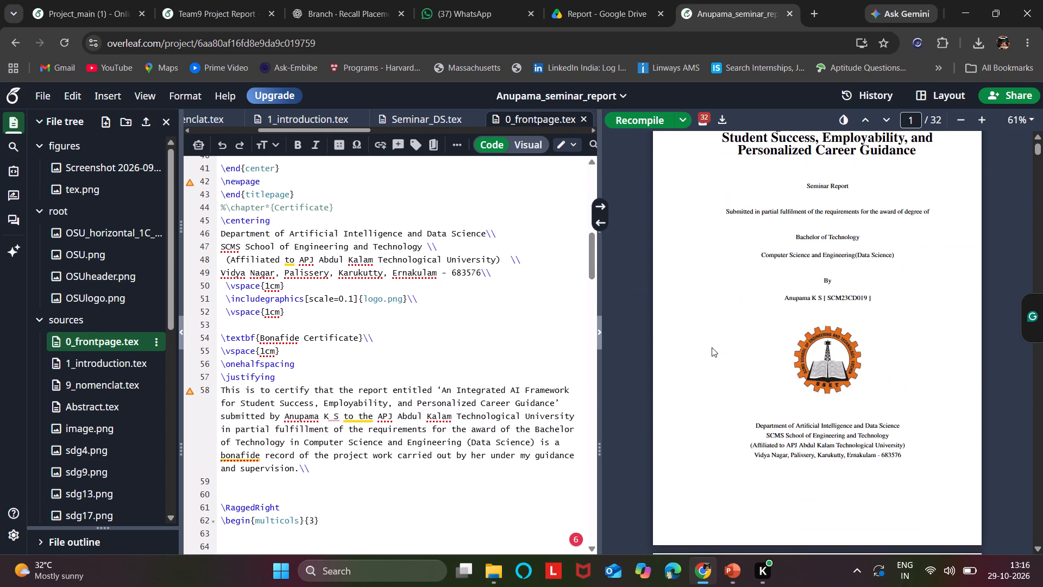
pyautogui.scroll(-6, 712, 347)
pyautogui.scroll(10, 712, 347)
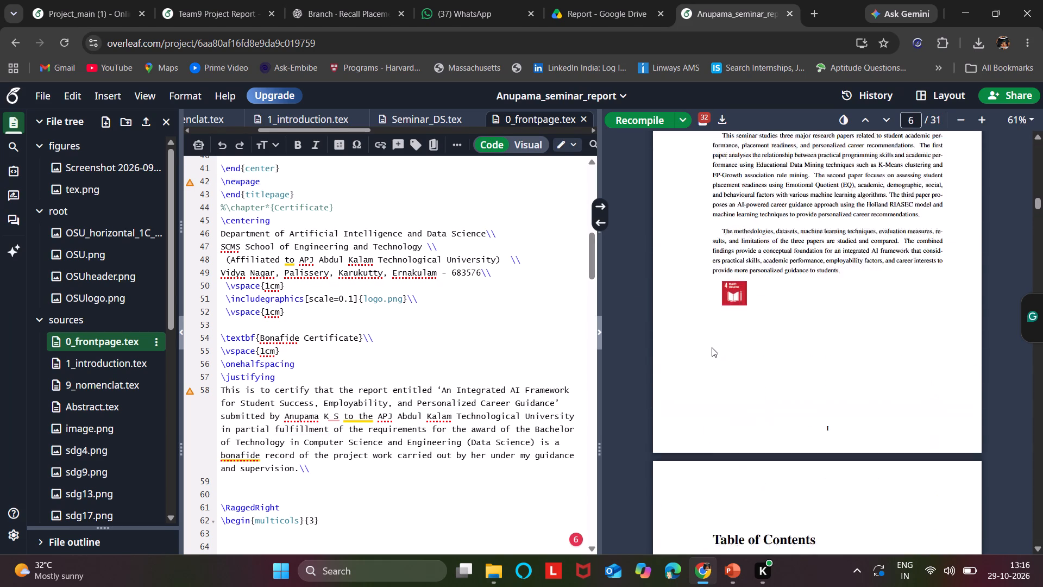
pyautogui.scroll(12, 712, 347)
pyautogui.scroll(-1, 712, 347)
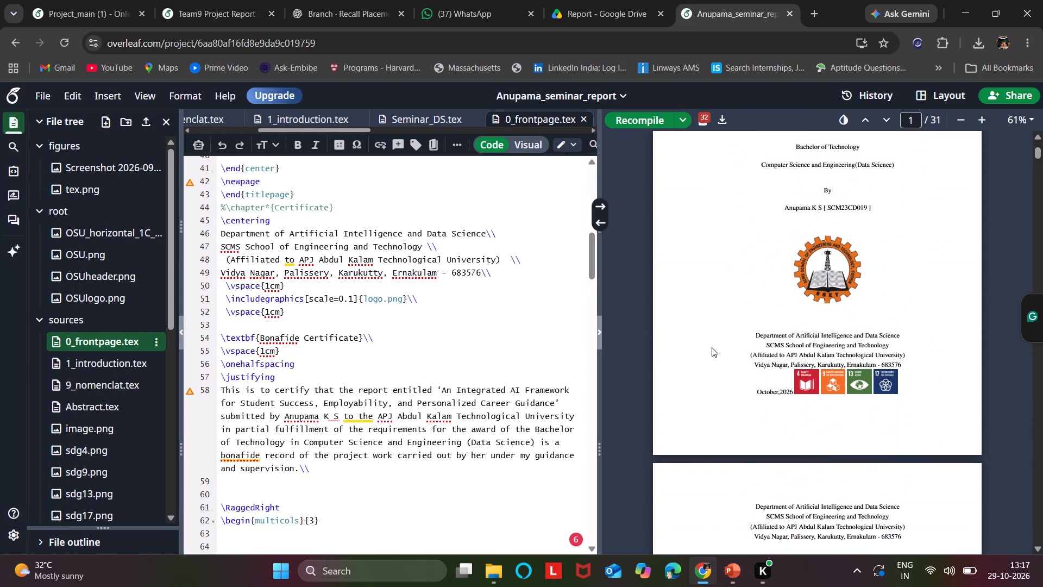
pyautogui.scroll(-1, 712, 347)
pyautogui.doubleClick(810, 366)
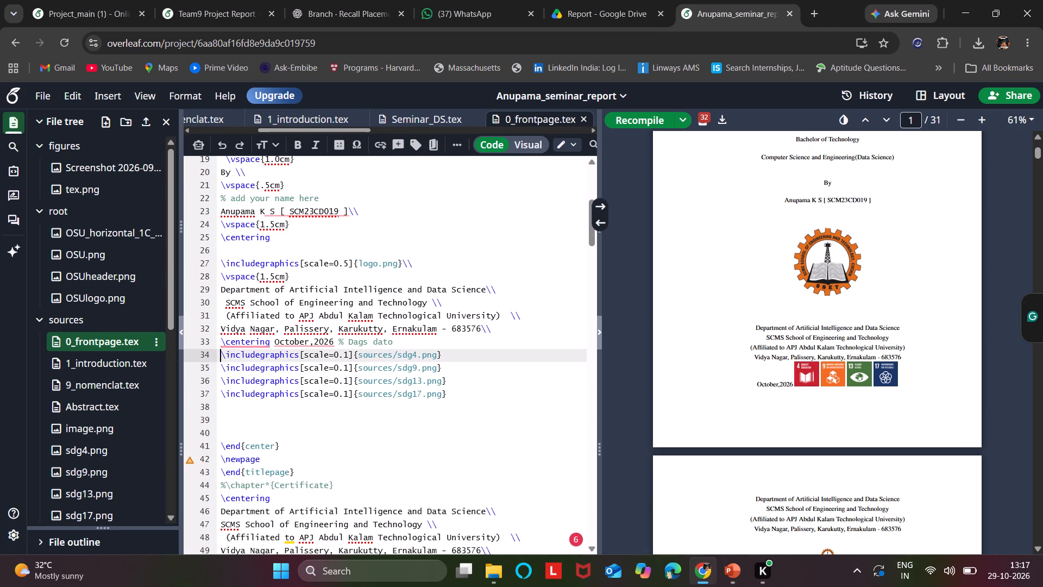
# In the Team9 report, locate the source code behind the title page's row of SDG logos for comparison.
pyautogui.click(202, 0)
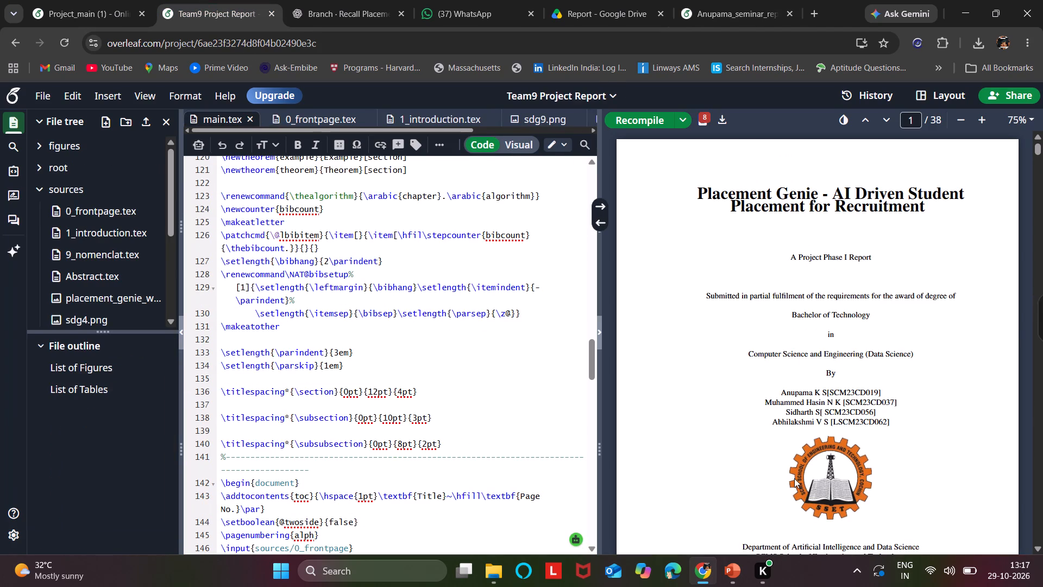
pyautogui.scroll(-2, 794, 478)
pyautogui.doubleClick(787, 469)
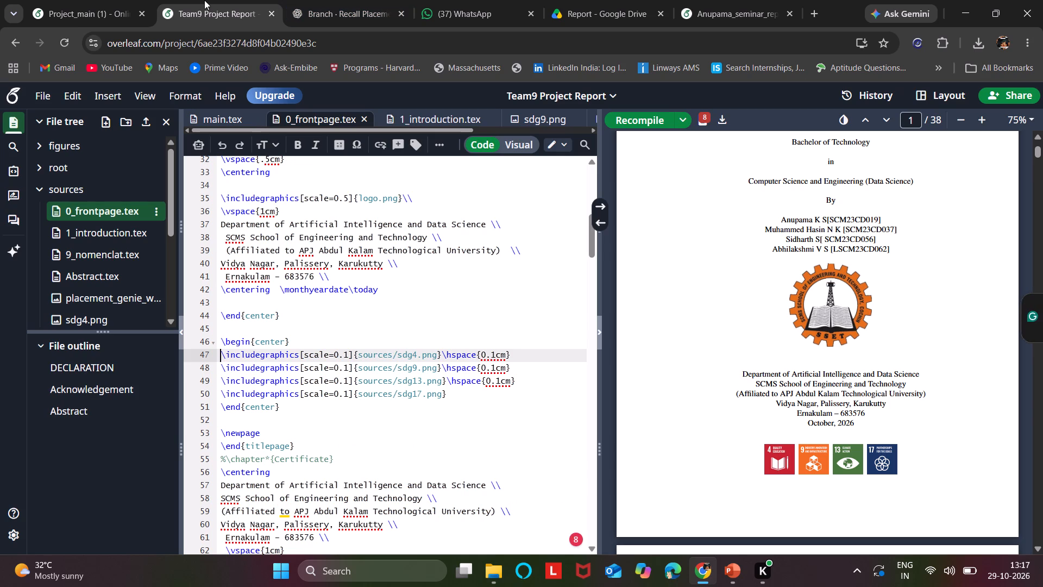
# Copy \begin{center} from the Team9 title page source and insert it before the four SDG logo lines on the seminar report's title page.
pyautogui.click(706, 0)
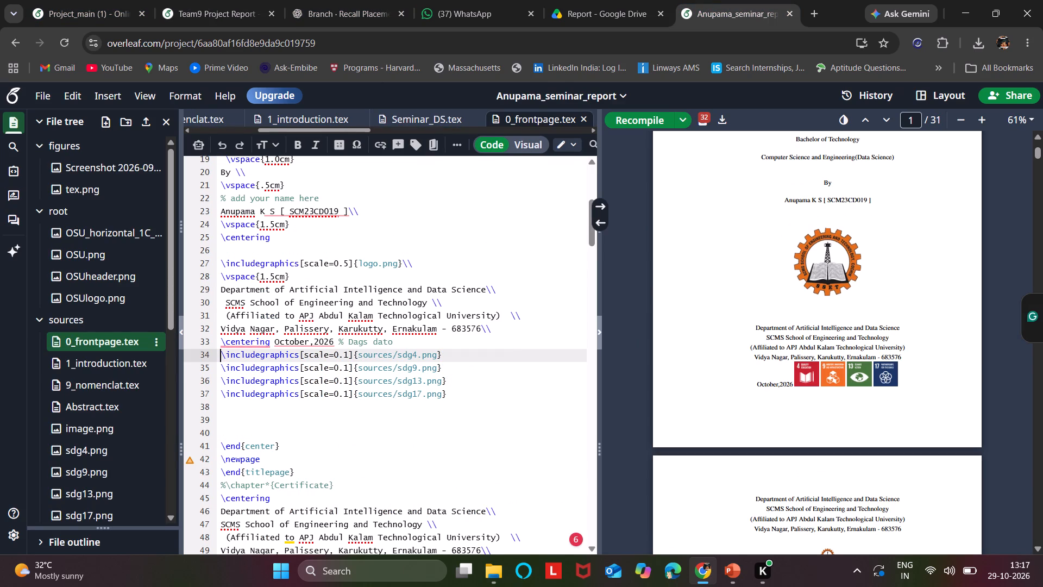
pyautogui.click(400, 345)
pyautogui.press('Return')
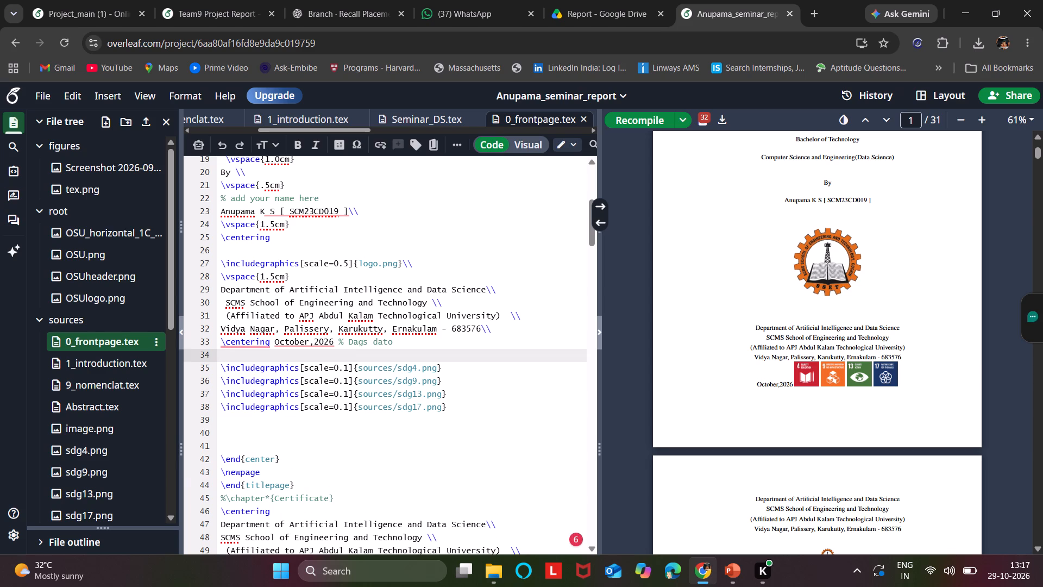
pyautogui.press('\\')
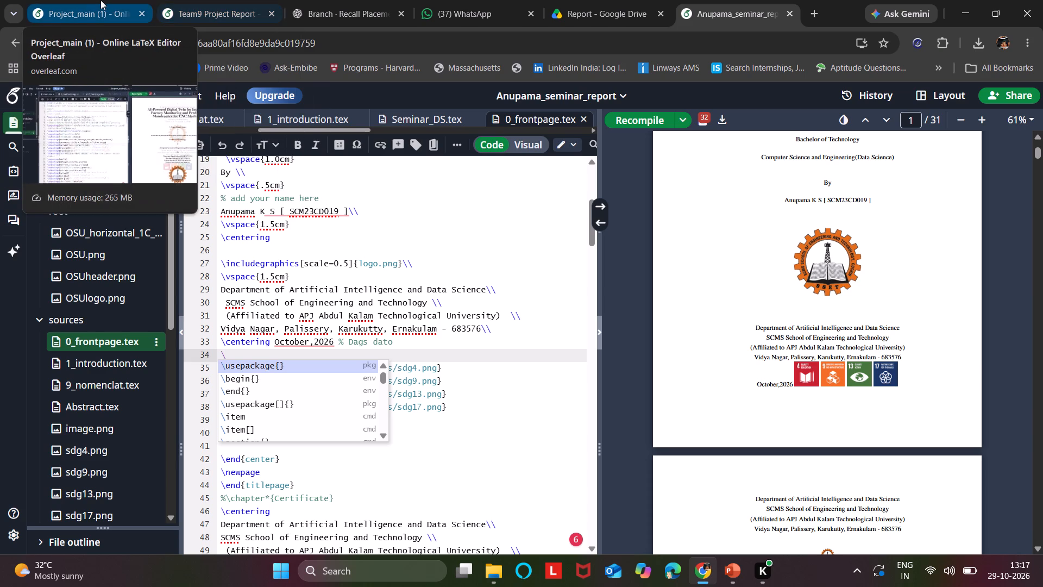
pyautogui.click(209, 0)
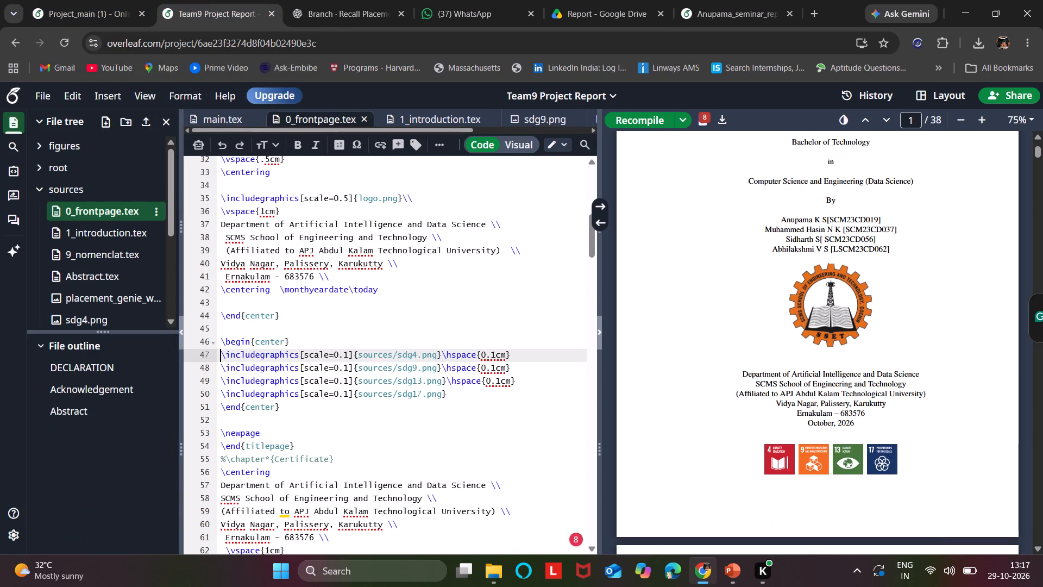
pyautogui.moveTo(299, 339); pyautogui.dragTo(222, 345)
pyautogui.hotkey('ctrl', 'c')
pyautogui.click(699, 0)
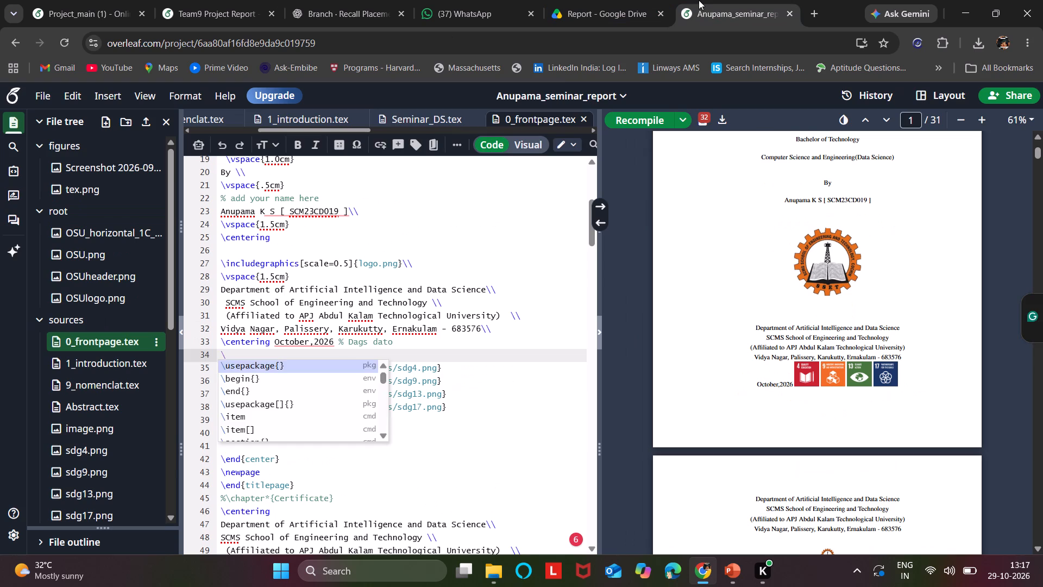
pyautogui.click(231, 357)
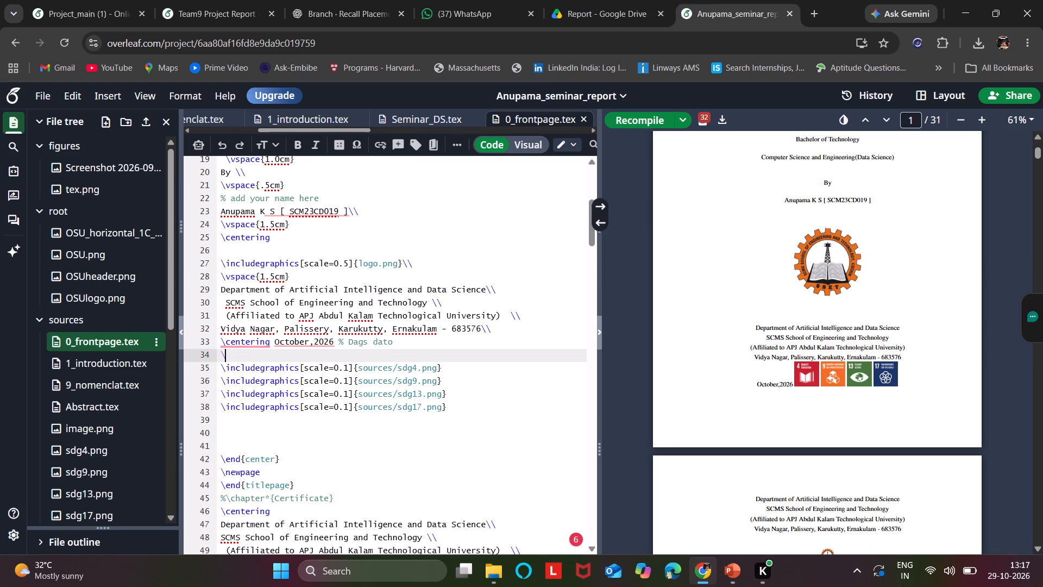
pyautogui.press('BackSpace')
pyautogui.hotkey('ctrl', 'v')
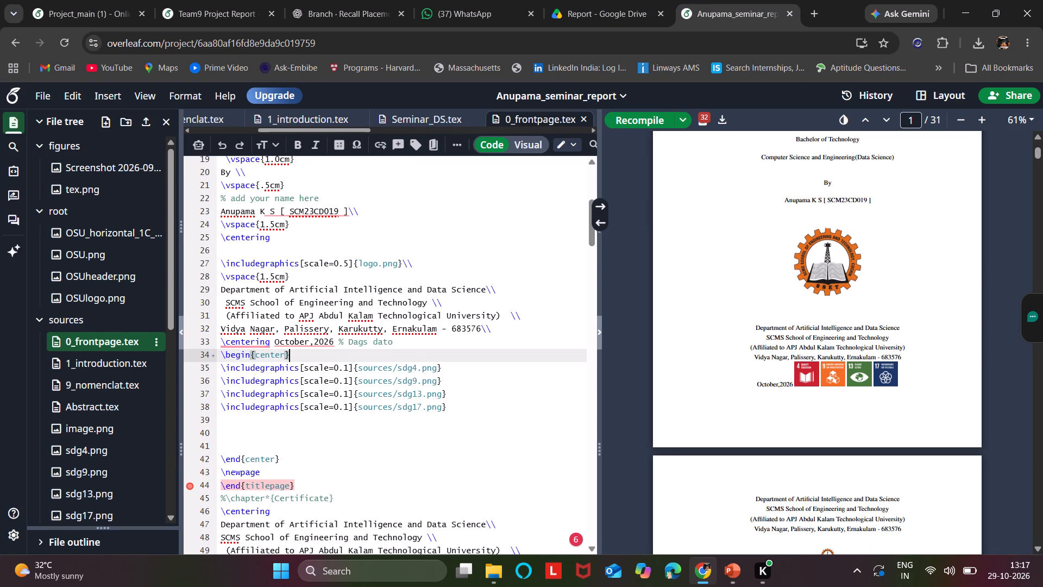
# Following the Team9 report's abstract source, insert \begin{center} on its own line above the SDG 4 logo at the end of the seminar abstract.
pyautogui.scroll(-1, 433, 205)
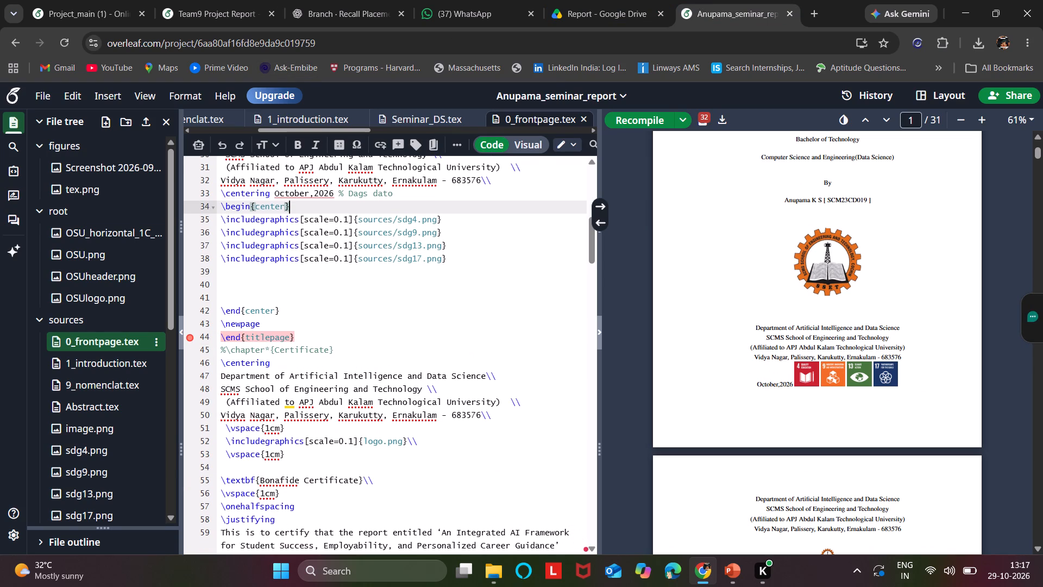
pyautogui.scroll(-4, 453, 313)
pyautogui.scroll(-2, 854, 285)
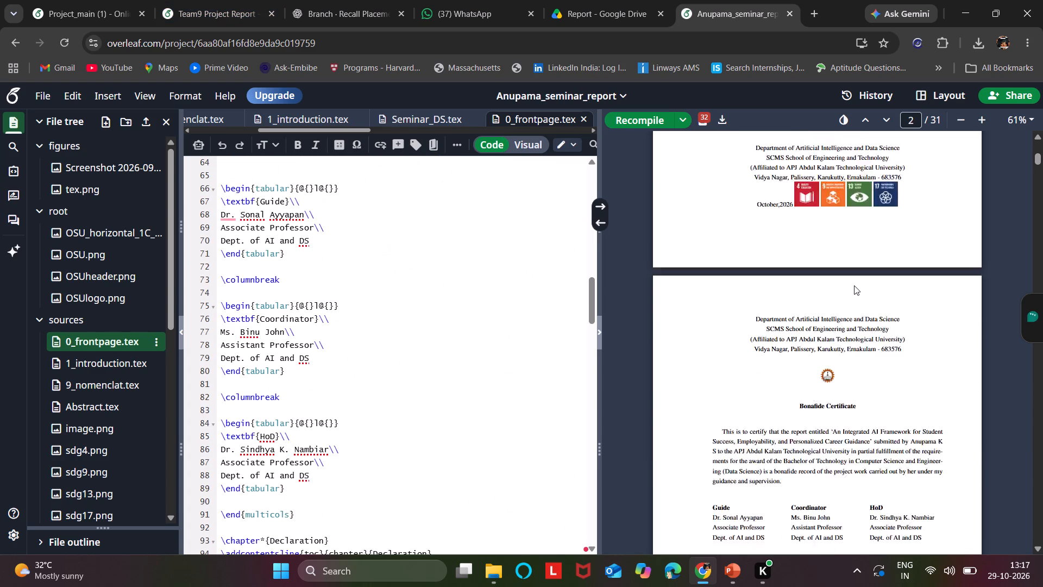
pyautogui.scroll(-10, 854, 285)
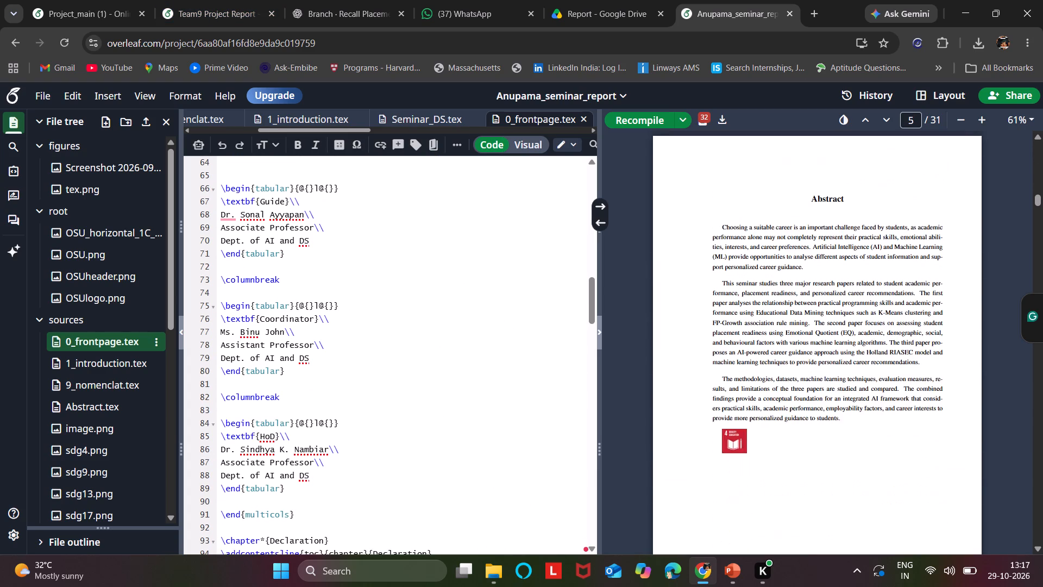
pyautogui.scroll(-2, 854, 285)
pyautogui.click(197, 0)
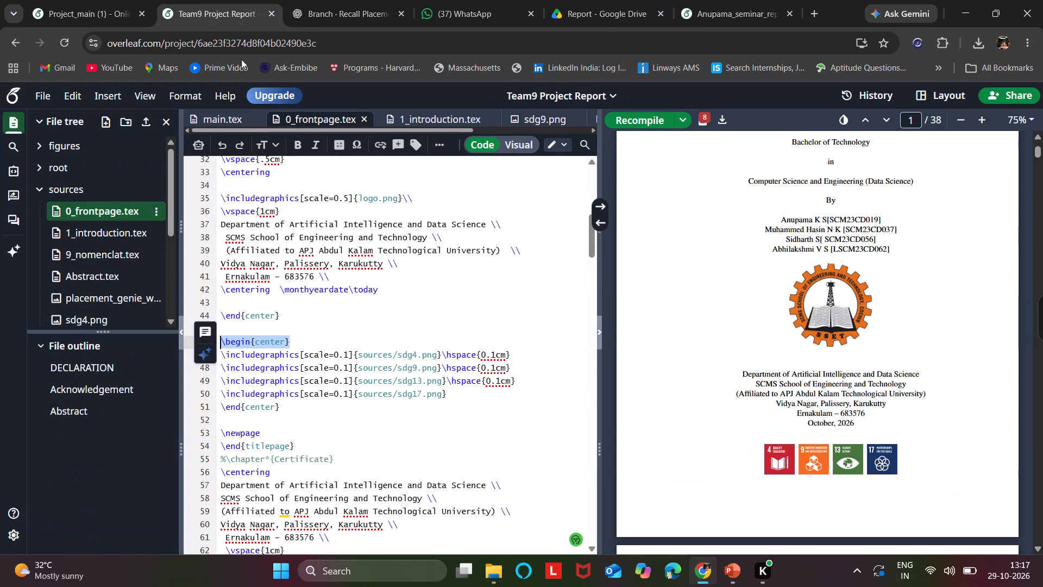
pyautogui.scroll(-9, 391, 298)
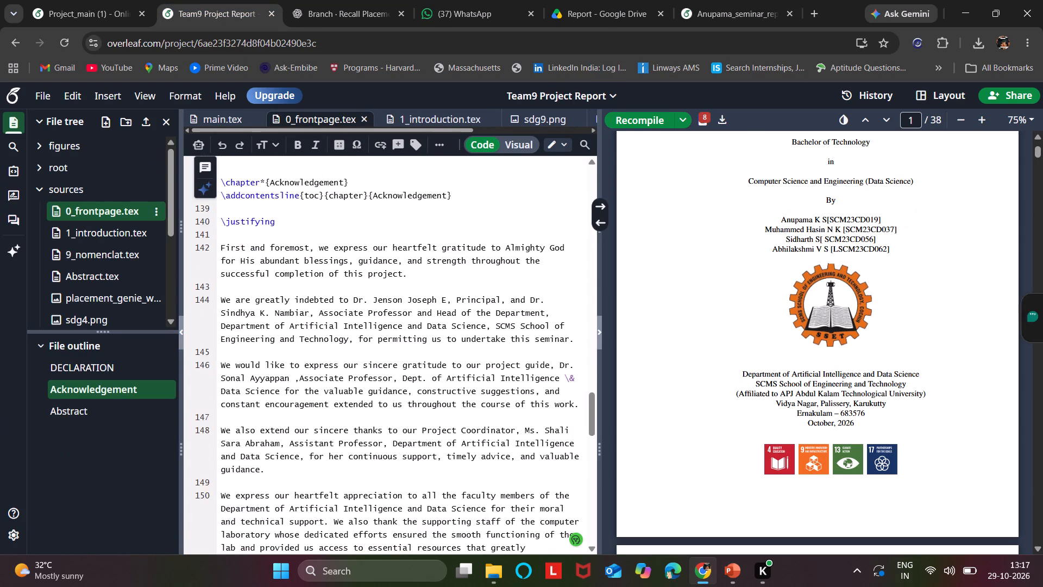
pyautogui.scroll(-6, 391, 298)
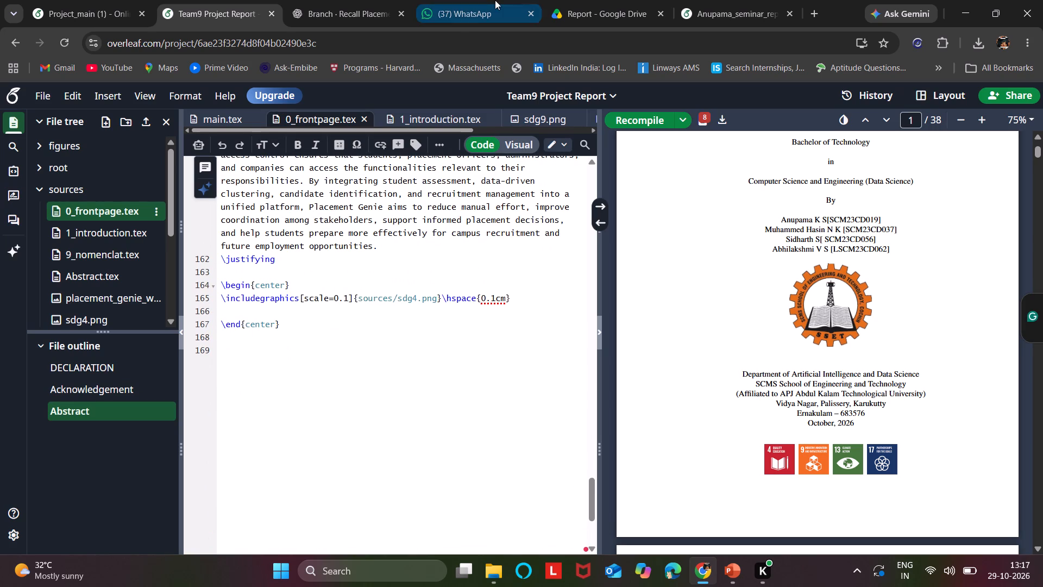
pyautogui.click(712, 0)
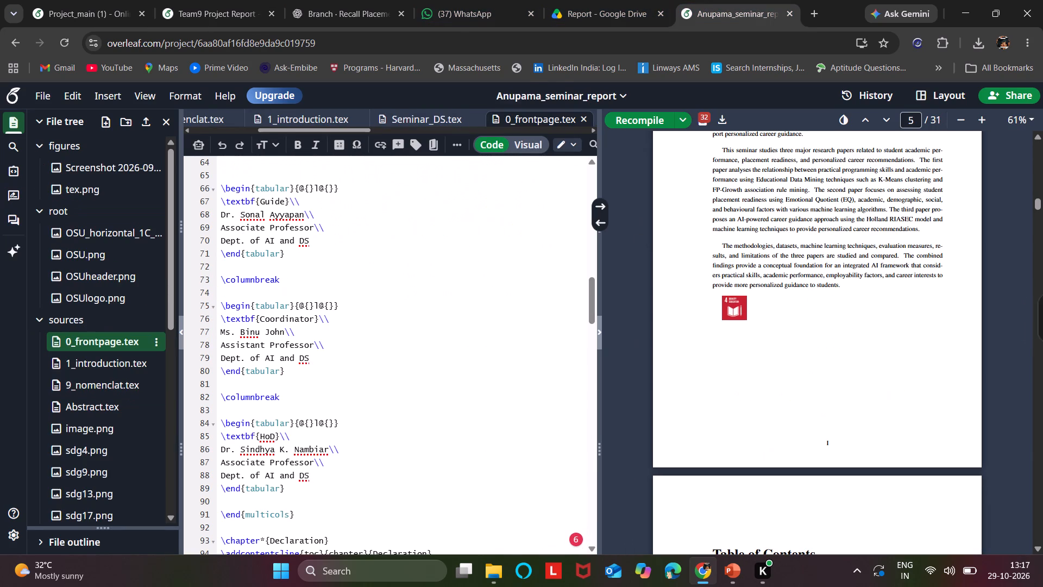
pyautogui.doubleClick(740, 302)
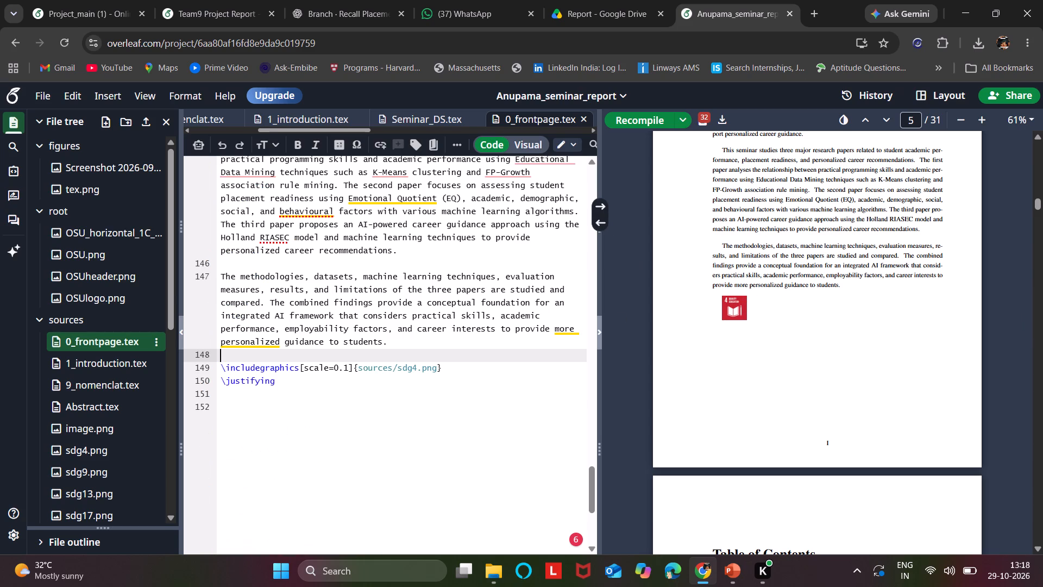
pyautogui.press('Return')
pyautogui.press('Return')
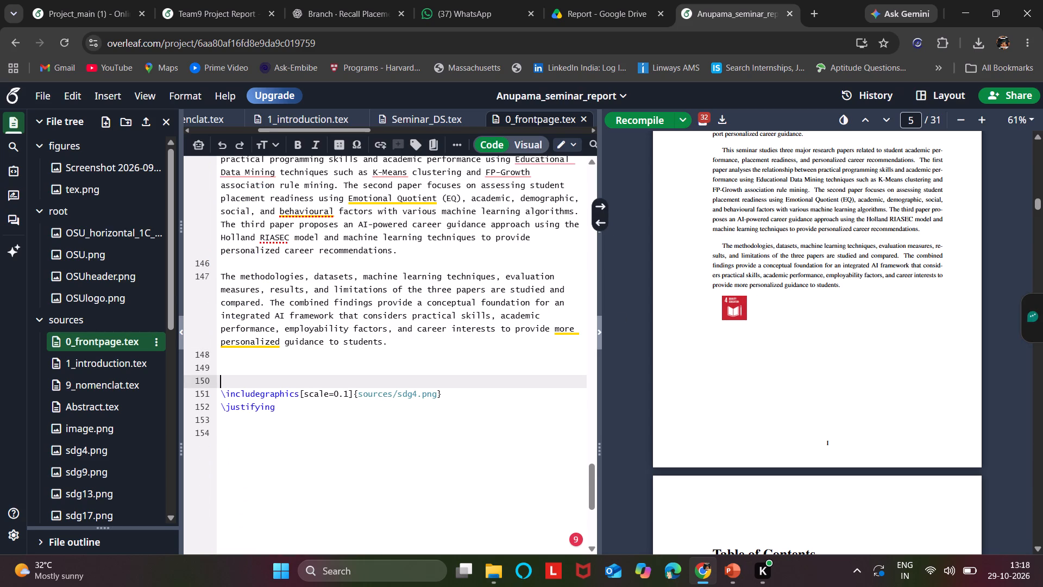
pyautogui.hotkey('ctrl', 'v')
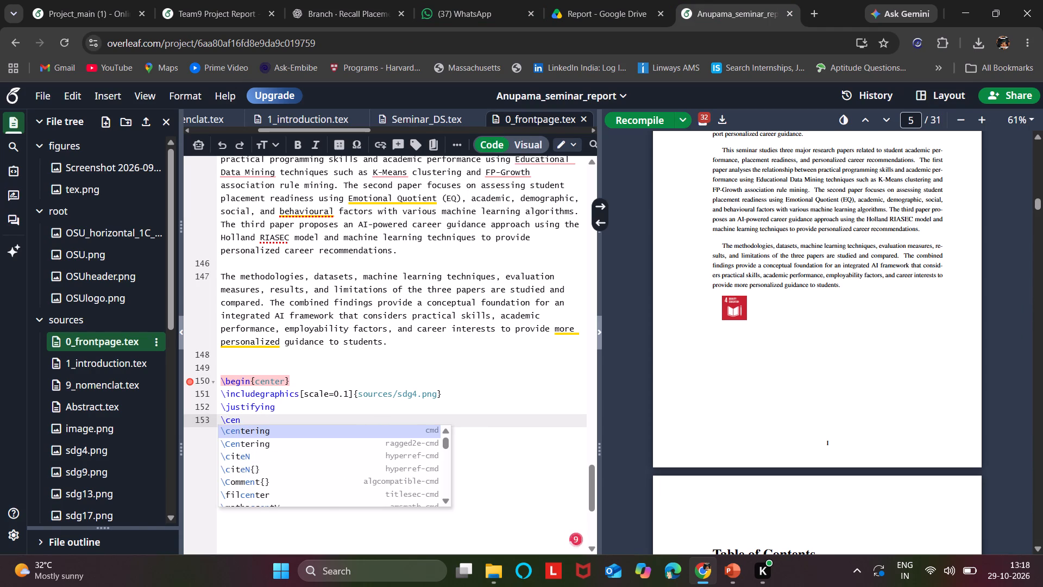
# Replace the partial command below the seminar abstract's \justifying line with \end{center} copied from the end of the Team9 abstract source.
pyautogui.click(205, 0)
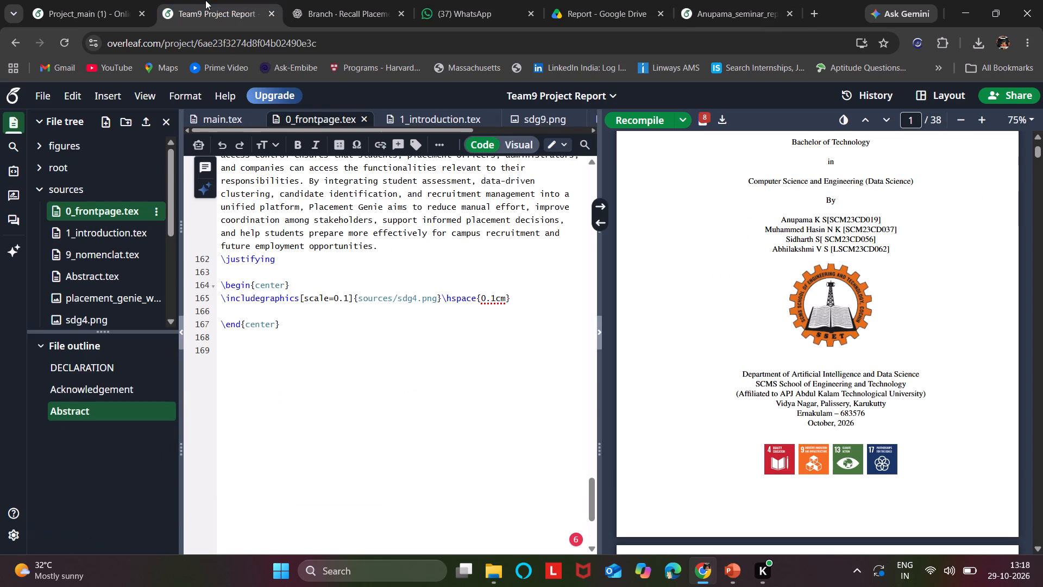
pyautogui.click(116, 0)
pyautogui.click(211, 0)
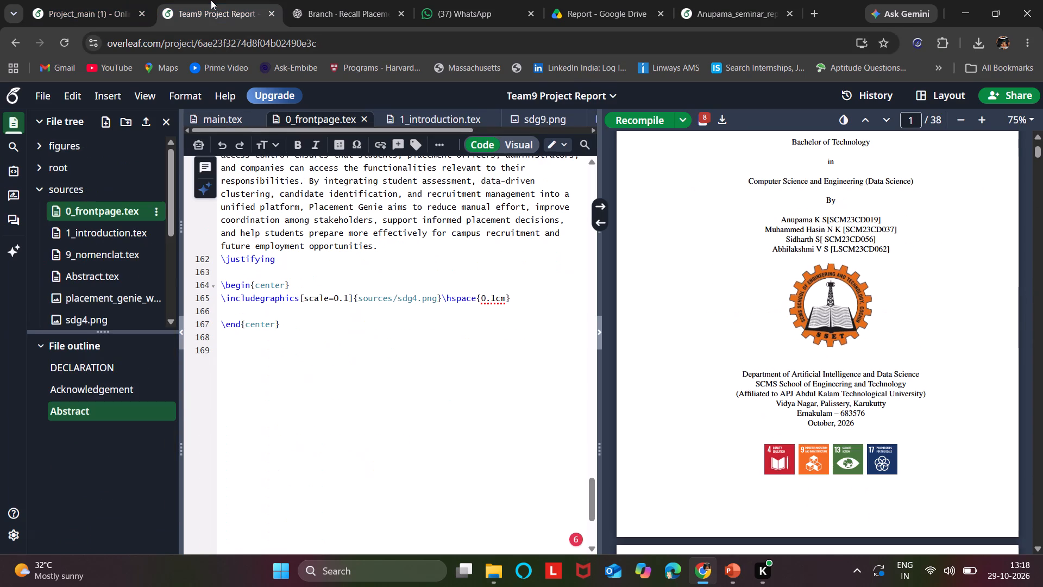
pyautogui.moveTo(281, 324); pyautogui.dragTo(216, 328)
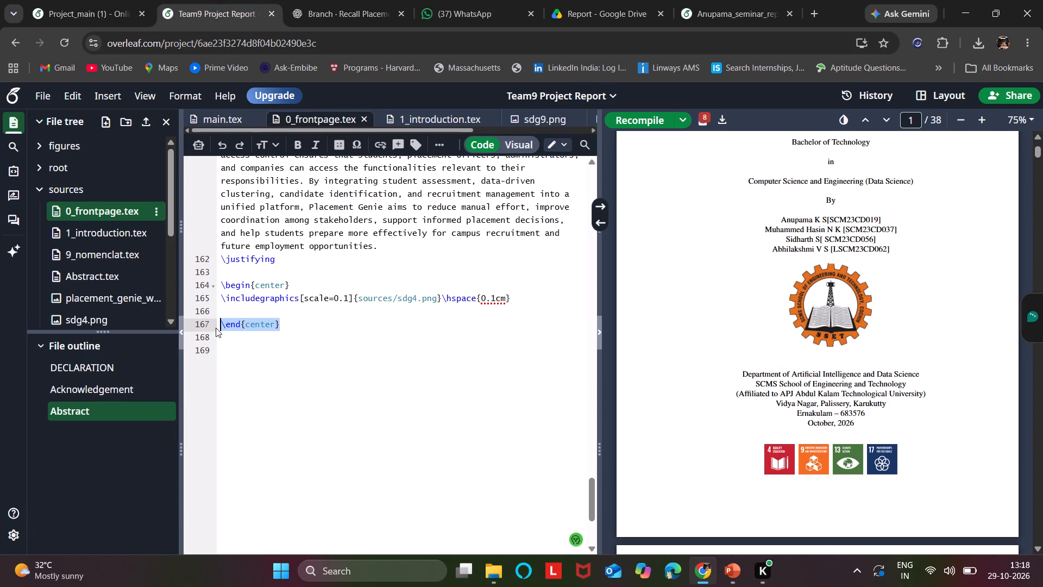
pyautogui.moveTo(216, 328); pyautogui.dragTo(215, 328)
pyautogui.hotkey('ctrl', 'c')
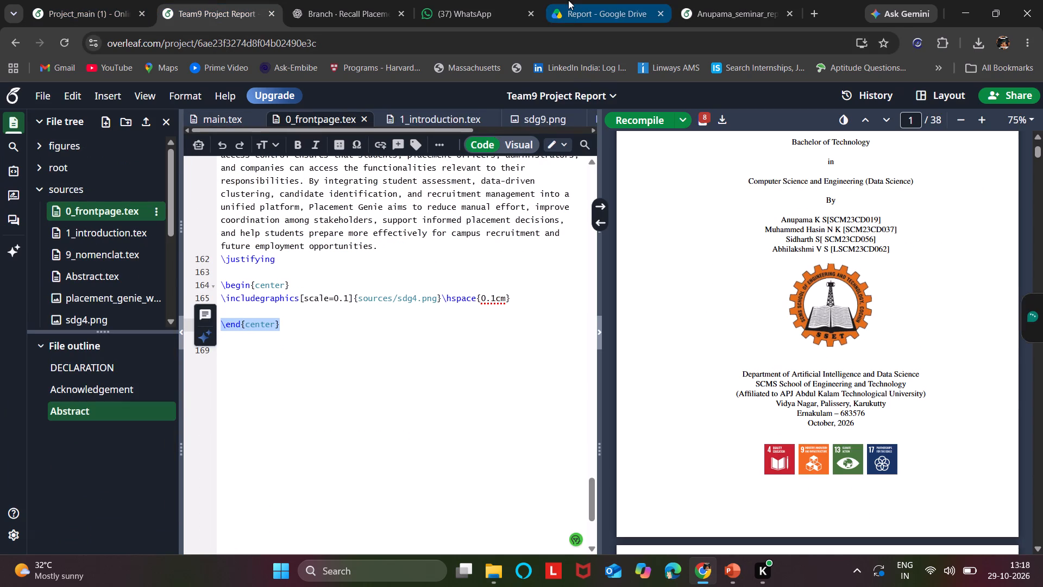
pyautogui.click(731, 0)
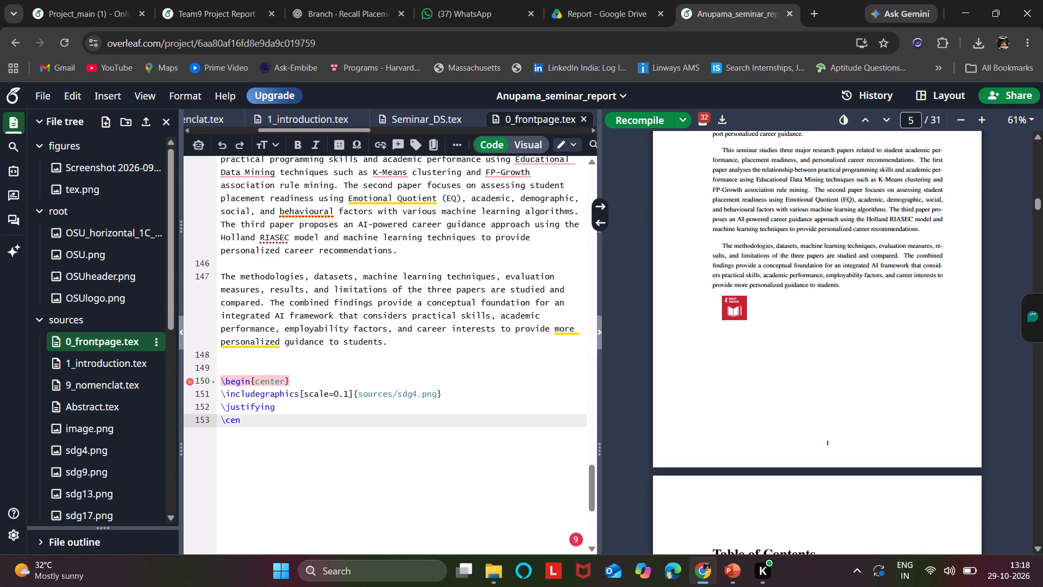
pyautogui.press('BackSpace')
pyautogui.press('BackSpace')
pyautogui.press('BackSpace')
pyautogui.press('BackSpace')
pyautogui.hotkey('ctrl', 'v')
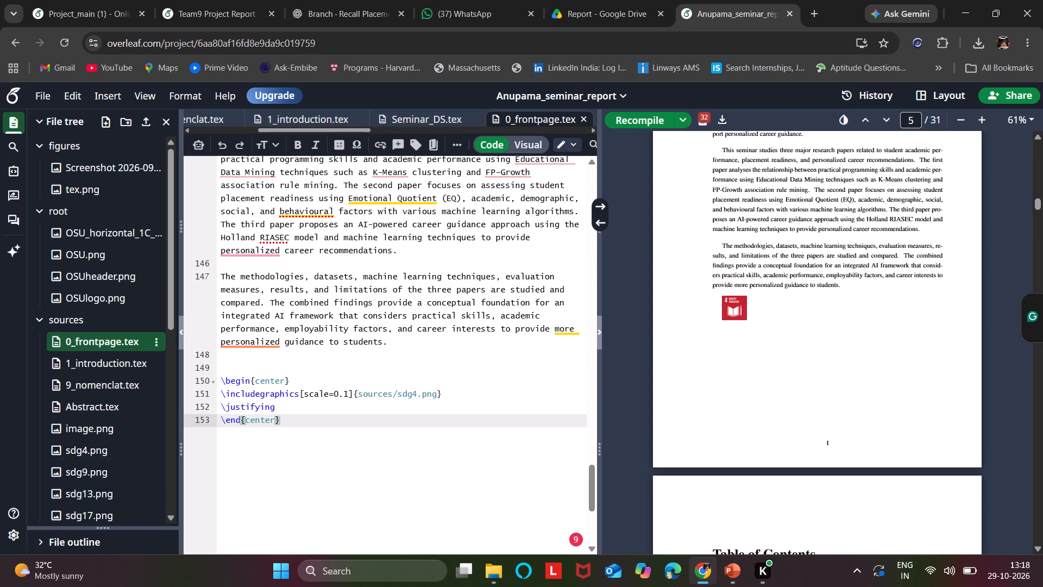
# Check the centred SDG logo block in the seminar report's title page source and recompile the report.
pyautogui.click(214, 0)
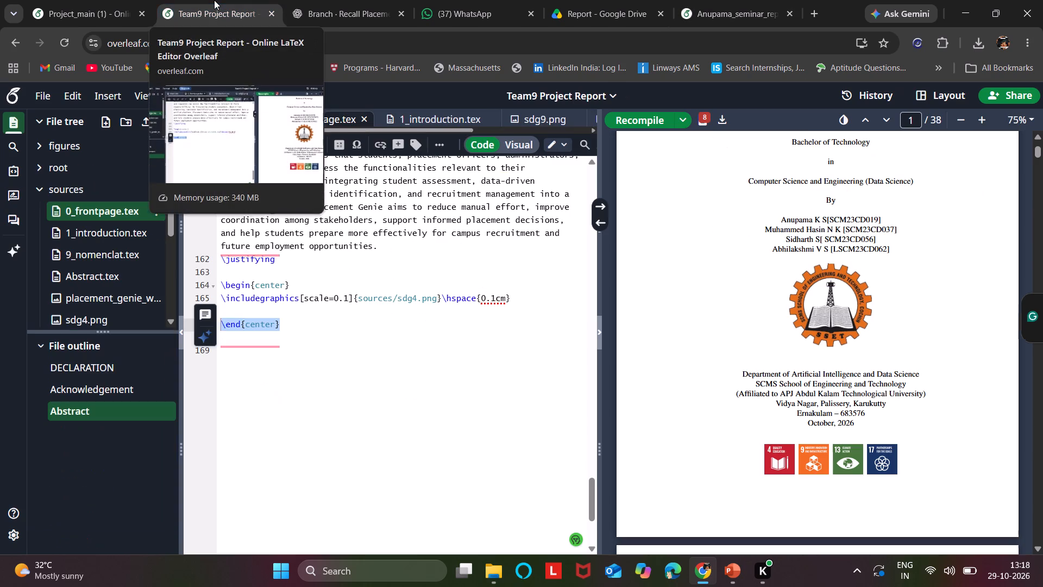
pyautogui.click(719, 0)
pyautogui.scroll(6, 475, 295)
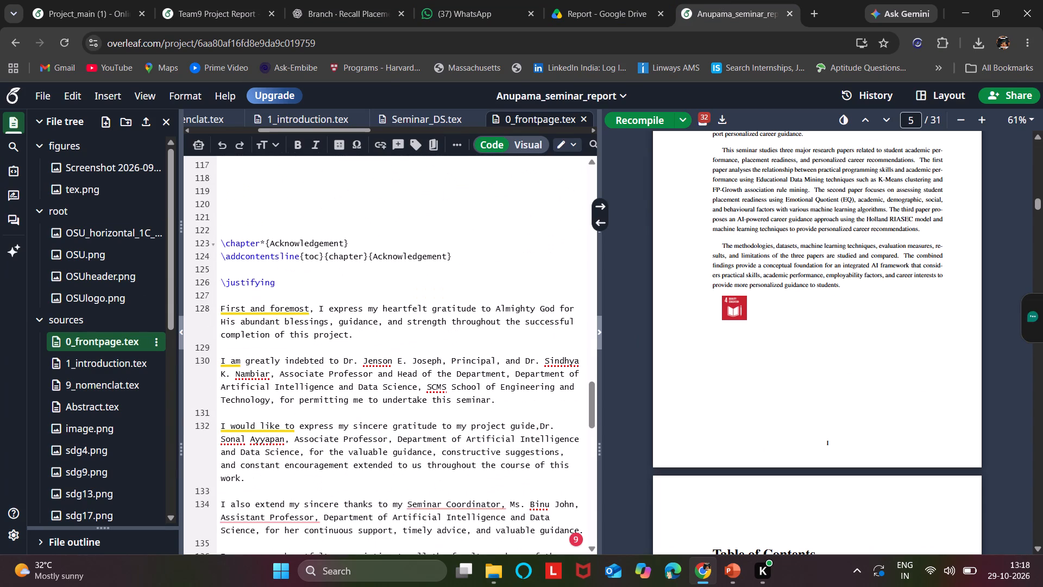
pyautogui.scroll(6, 475, 295)
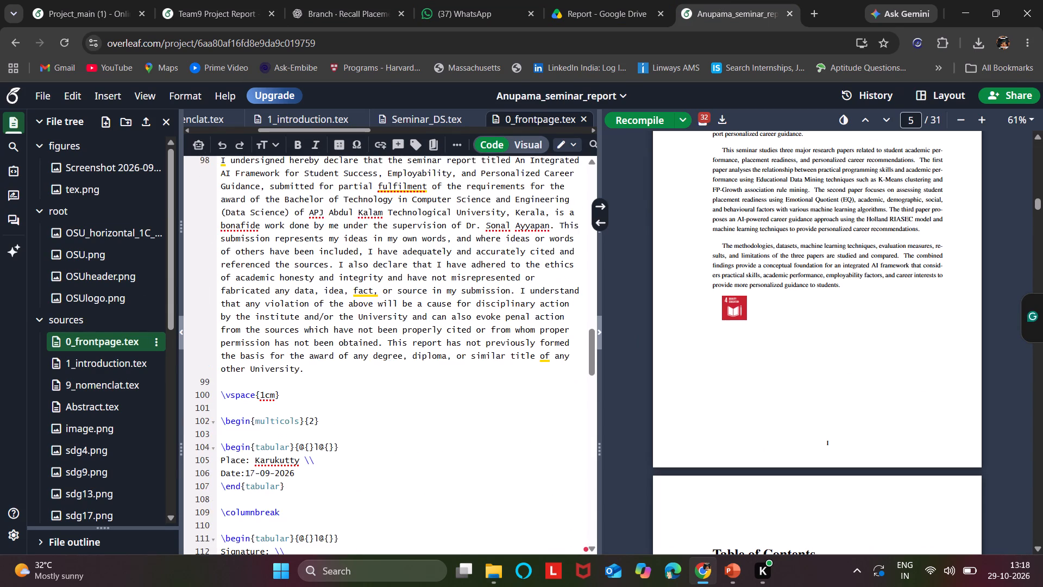
pyautogui.scroll(3, 475, 295)
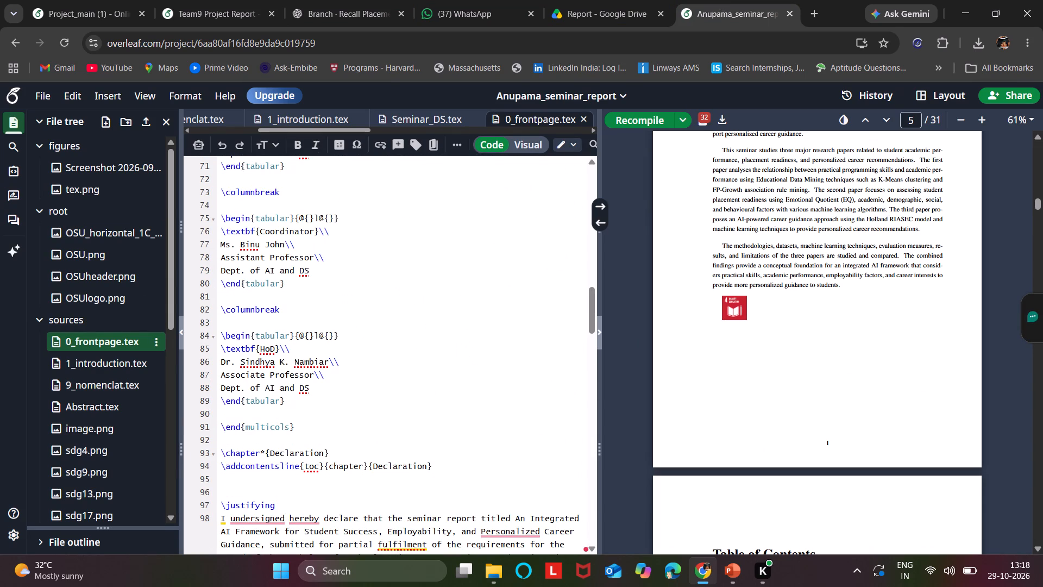
pyautogui.scroll(5, 334, 315)
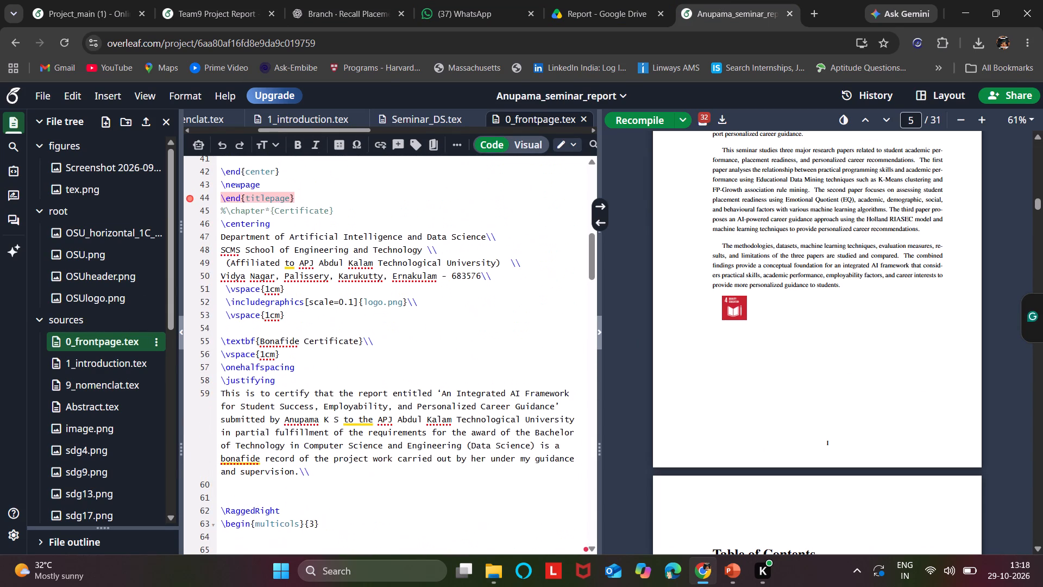
pyautogui.scroll(2, 334, 315)
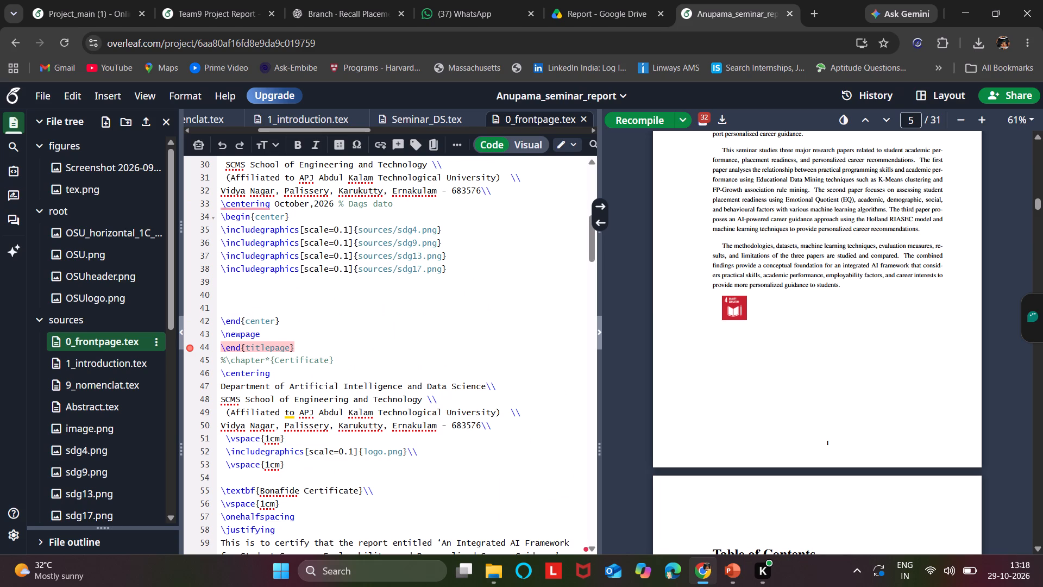
pyautogui.click(289, 319)
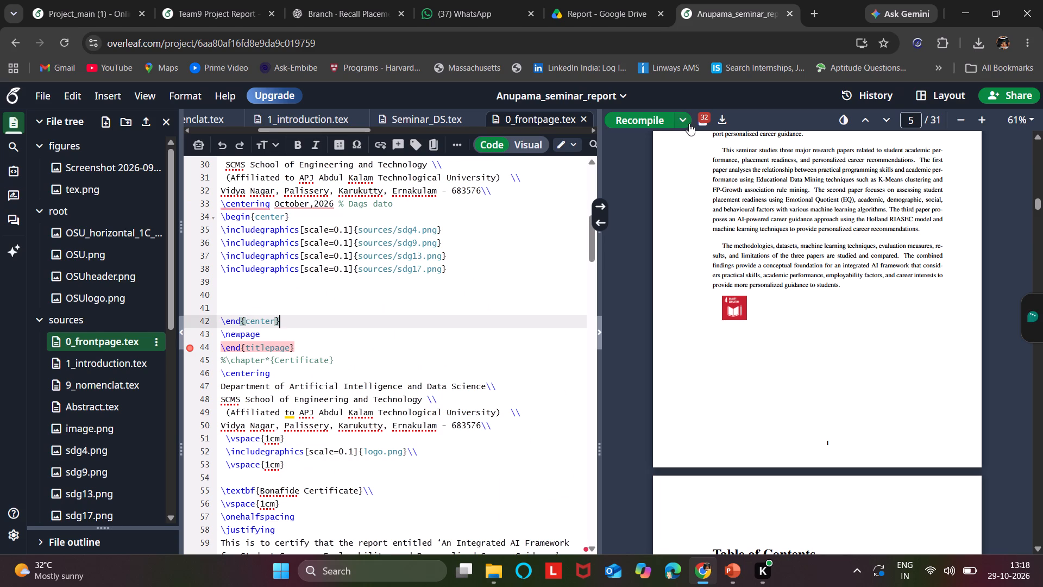
pyautogui.click(642, 114)
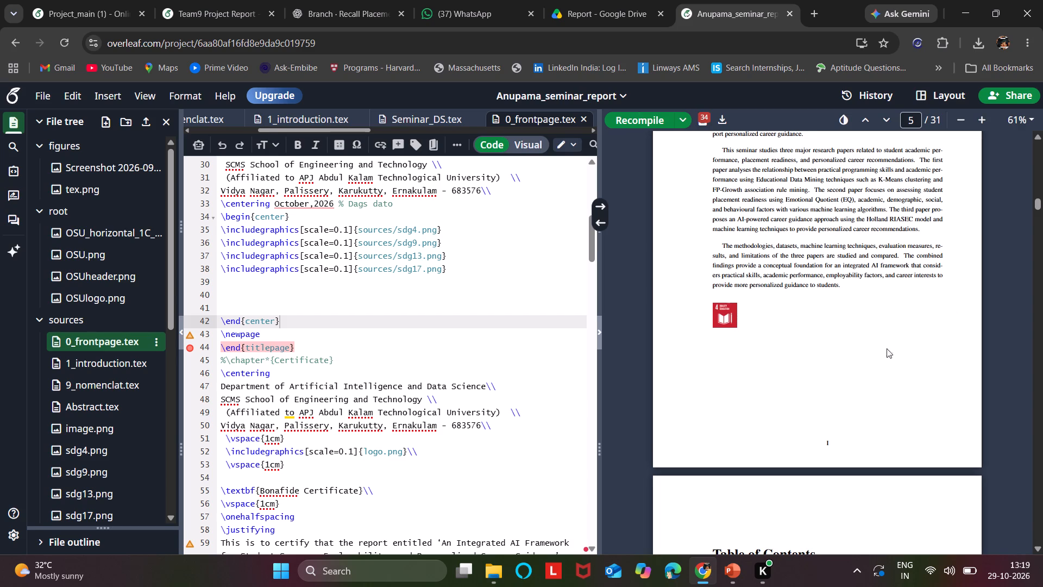
# Check the SDG logo placement on the recompiled title page and abstract, and locate the abstract logo's source line.
pyautogui.scroll(8, 792, 281)
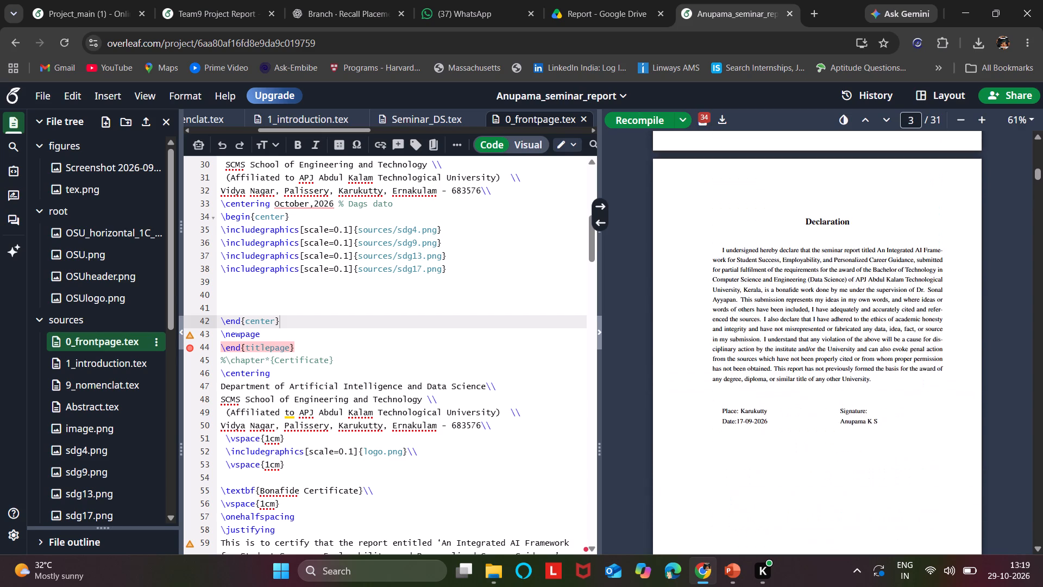
pyautogui.scroll(9, 792, 281)
pyautogui.scroll(-2, 792, 281)
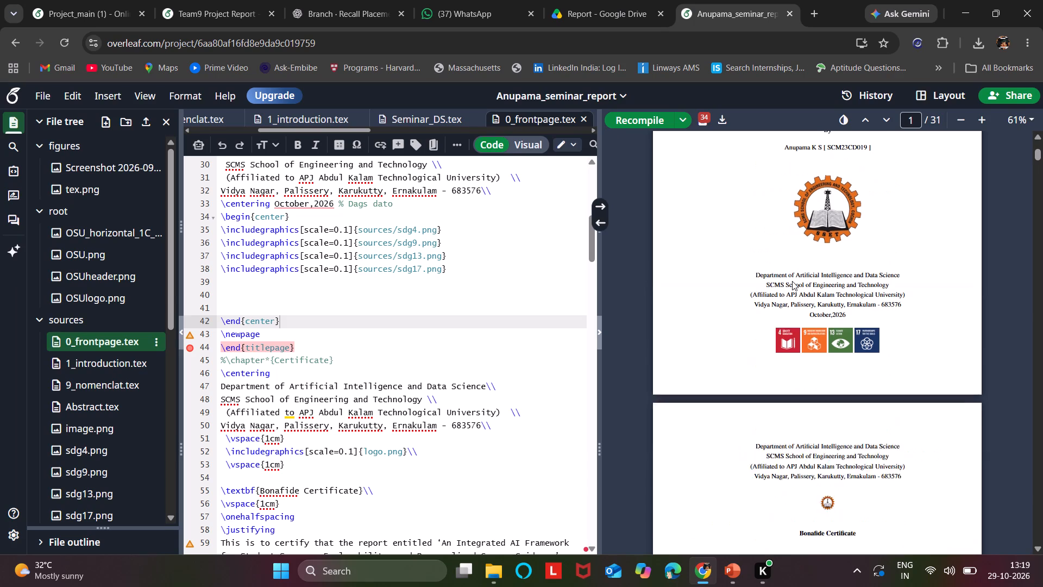
pyautogui.scroll(-11, 792, 281)
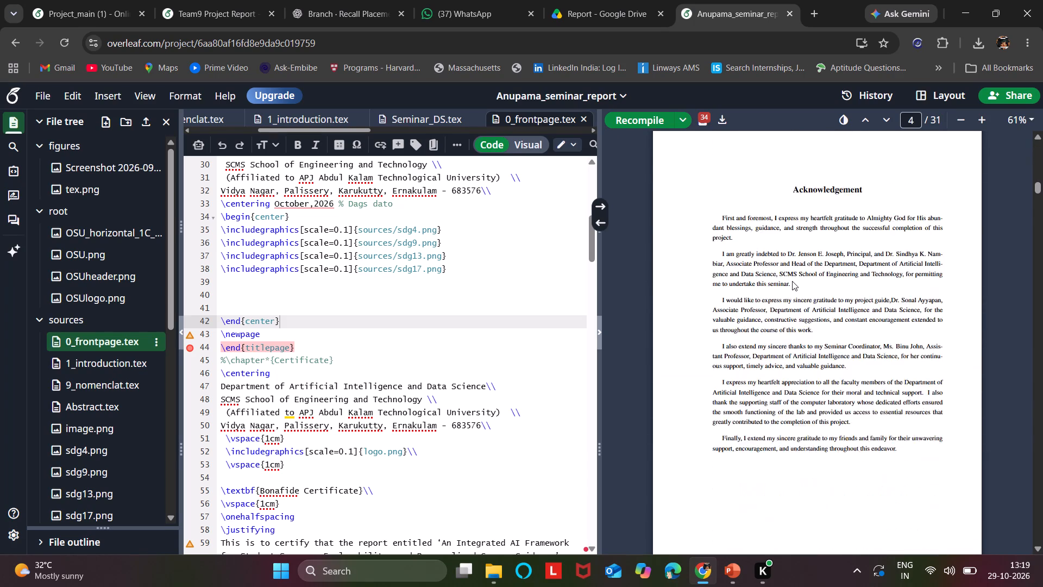
pyautogui.scroll(-5, 792, 281)
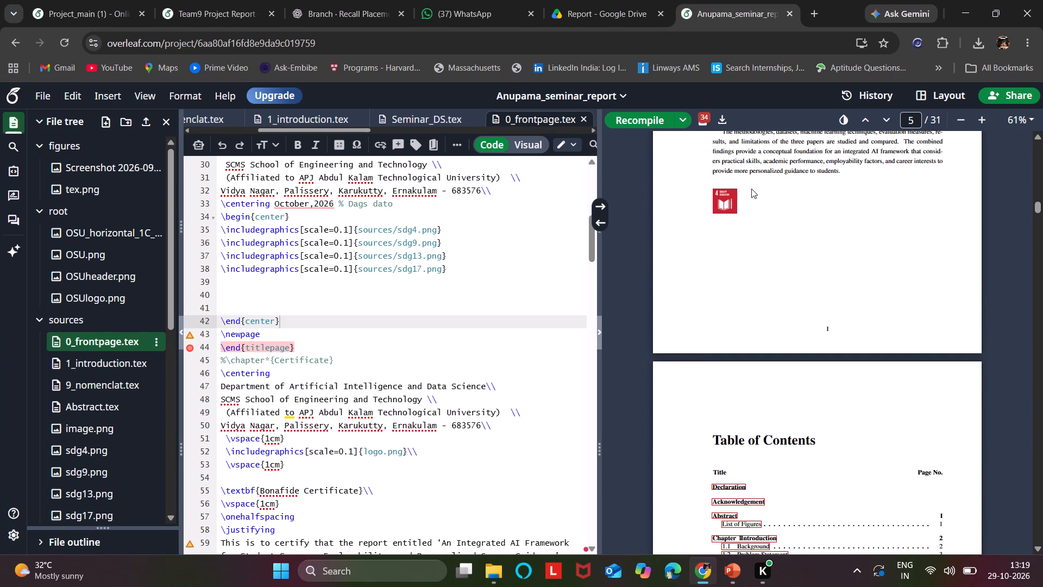
pyautogui.doubleClick(718, 210)
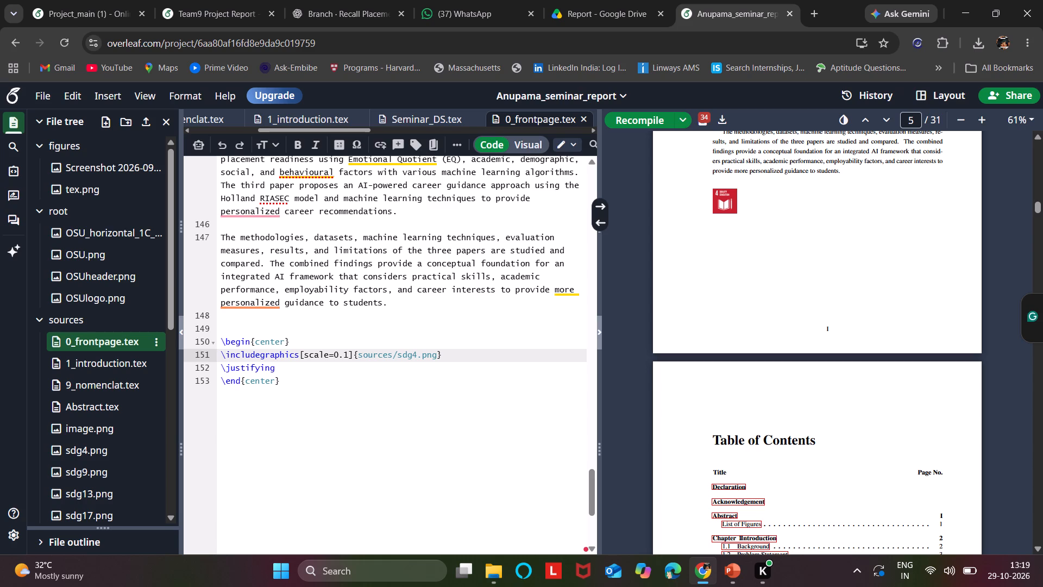
# Replace the seminar abstract's SDG 4 logo block with the Team9 abstract's center block, including \hspace{0.1cm} and without \justifying.
pyautogui.click(145, 0)
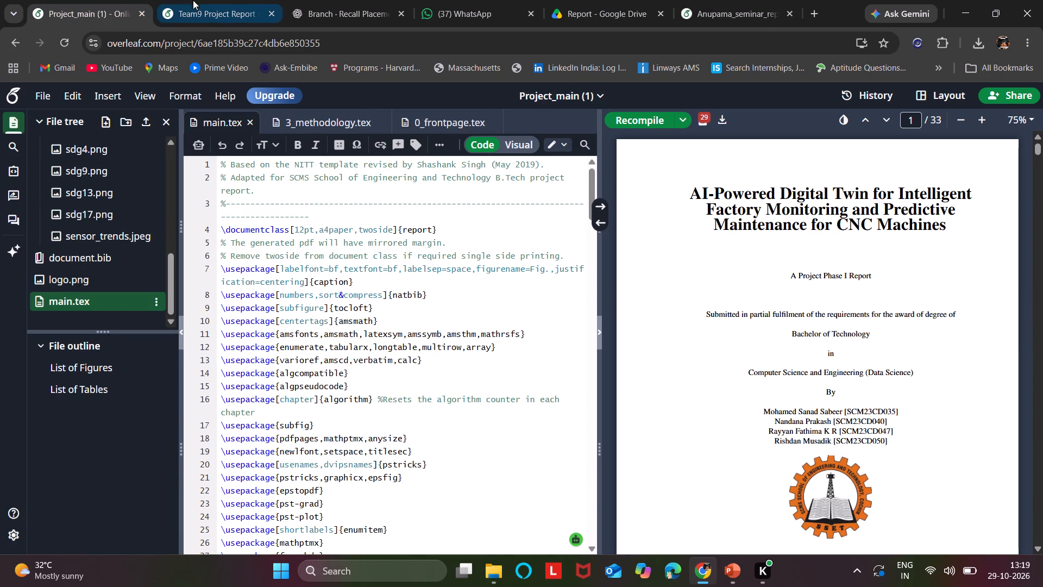
pyautogui.click(193, 0)
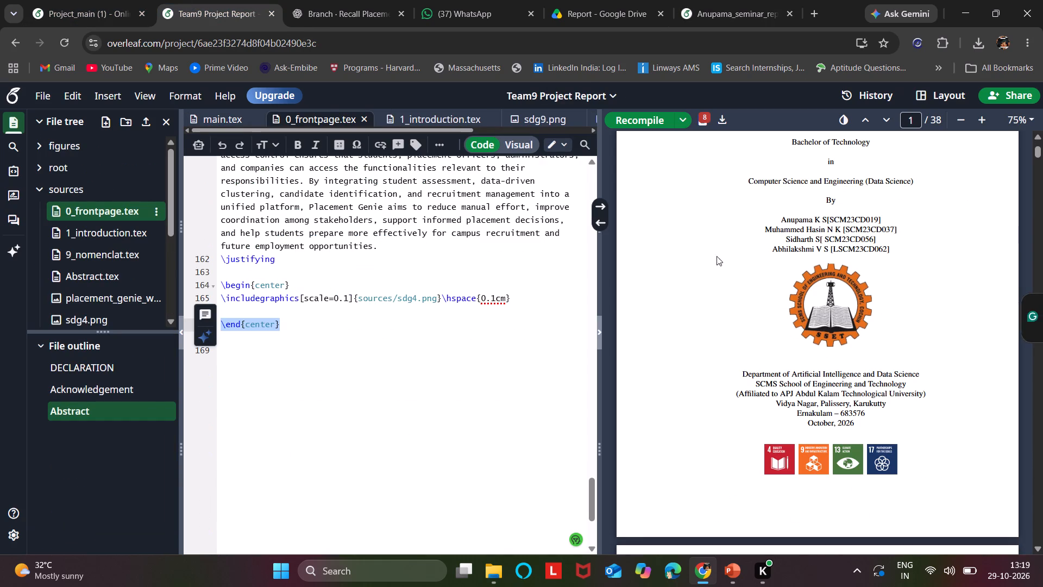
pyautogui.scroll(-11, 708, 254)
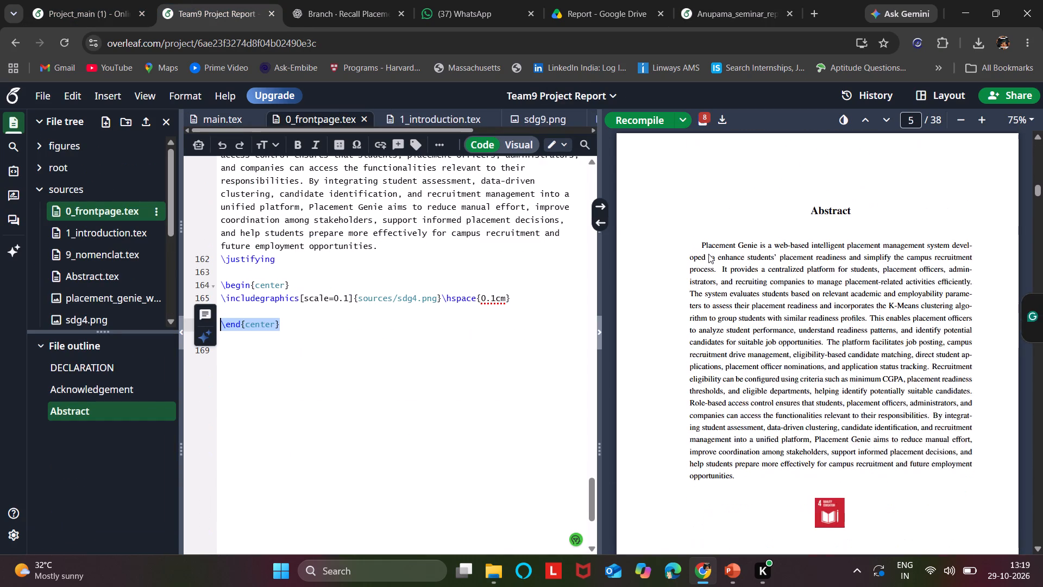
pyautogui.scroll(-4, 708, 254)
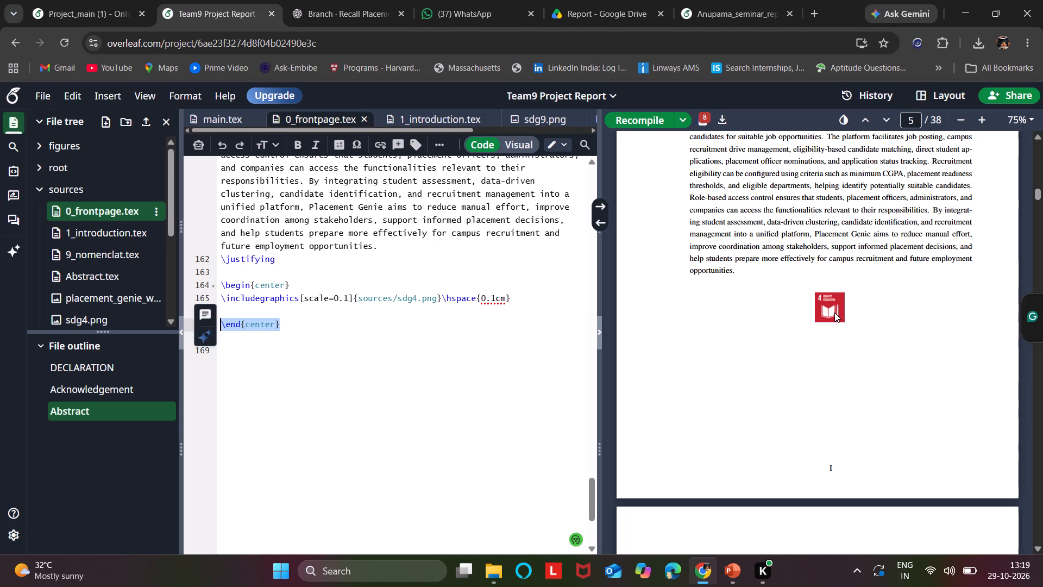
pyautogui.doubleClick(834, 313)
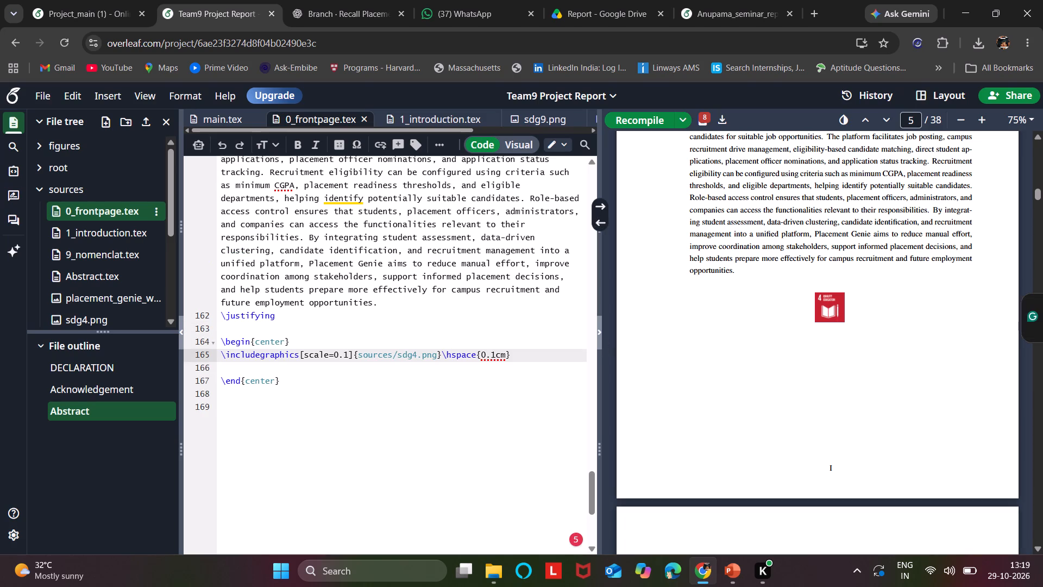
pyautogui.moveTo(292, 385); pyautogui.dragTo(220, 345)
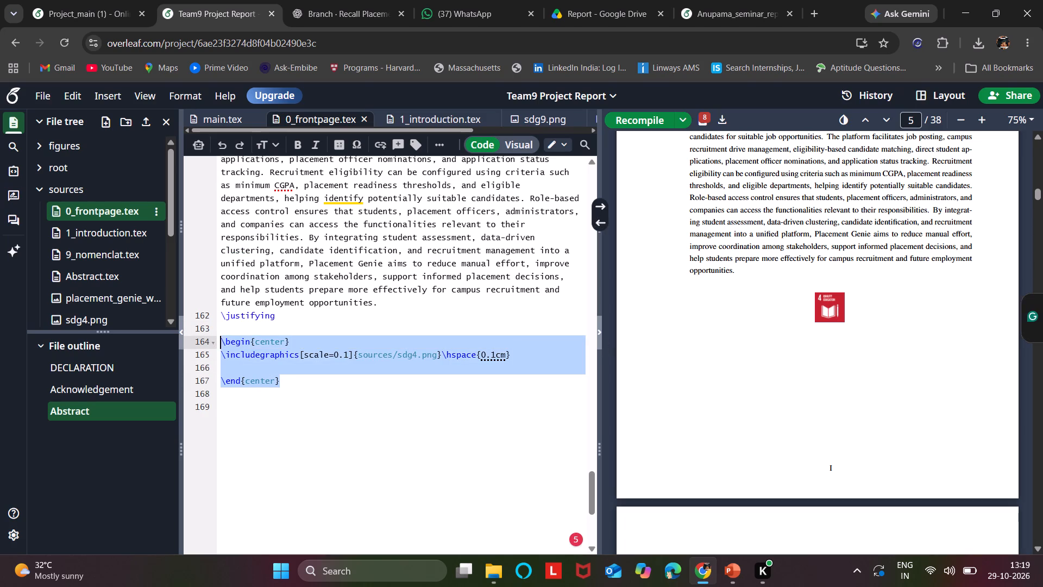
pyautogui.moveTo(220, 345); pyautogui.dragTo(211, 339)
pyautogui.hotkey('ctrl', 'c')
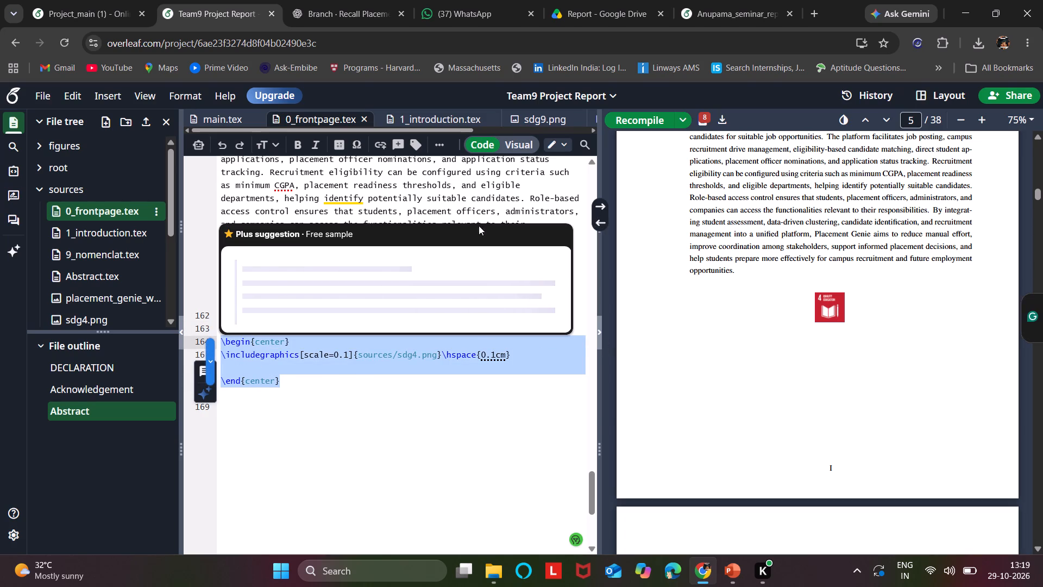
pyautogui.click(402, 427)
pyautogui.click(722, 0)
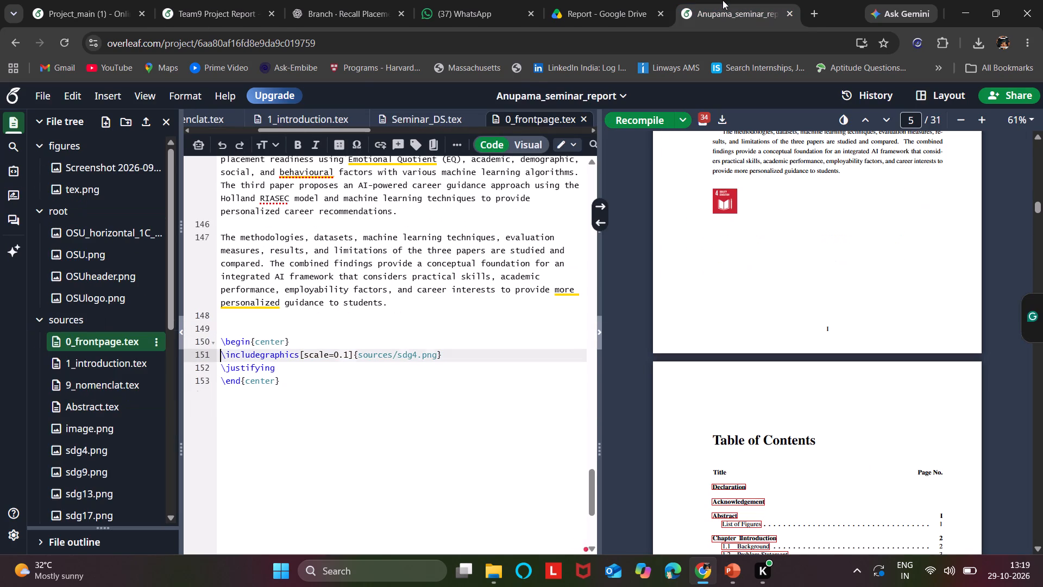
pyautogui.moveTo(299, 386); pyautogui.dragTo(227, 354)
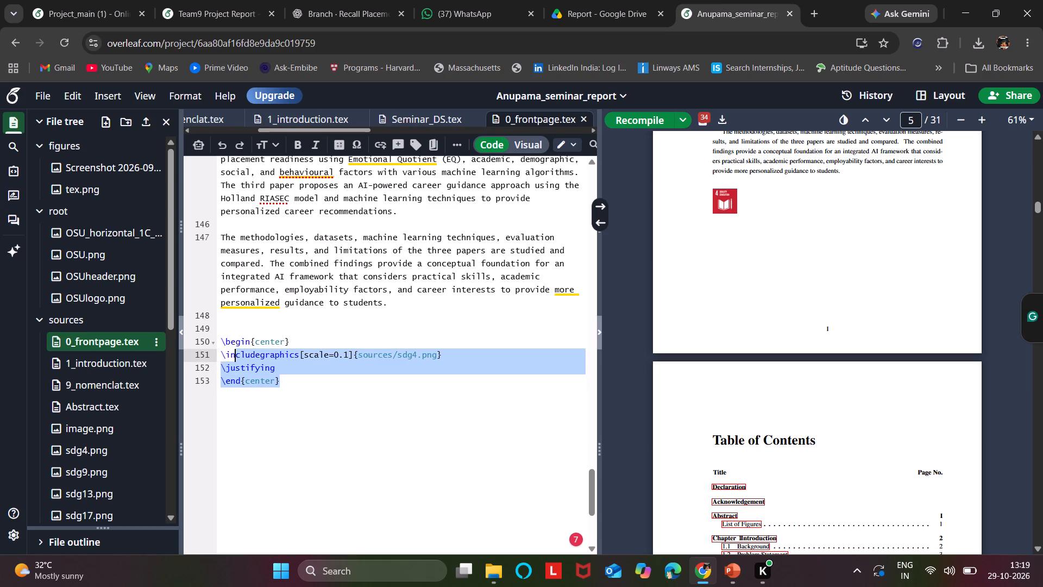
pyautogui.moveTo(227, 354); pyautogui.dragTo(220, 348)
pyautogui.press('BackSpace')
pyautogui.hotkey('ctrl', 'v')
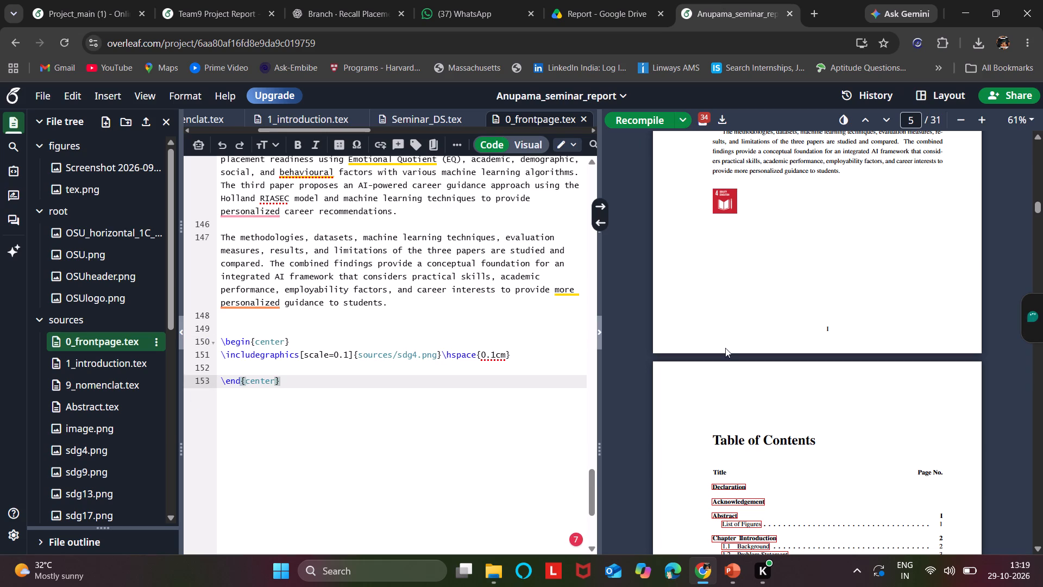
# Examine the table of contents in the seminar report and compare it with the Team9 report's front matter and contents page.
pyautogui.scroll(-2, 725, 348)
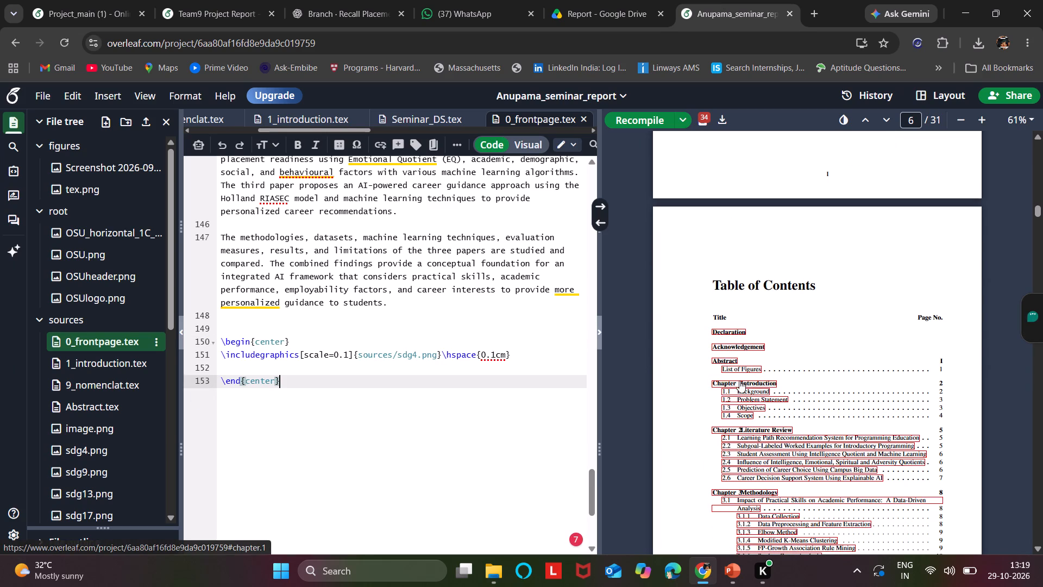
pyautogui.click(202, 0)
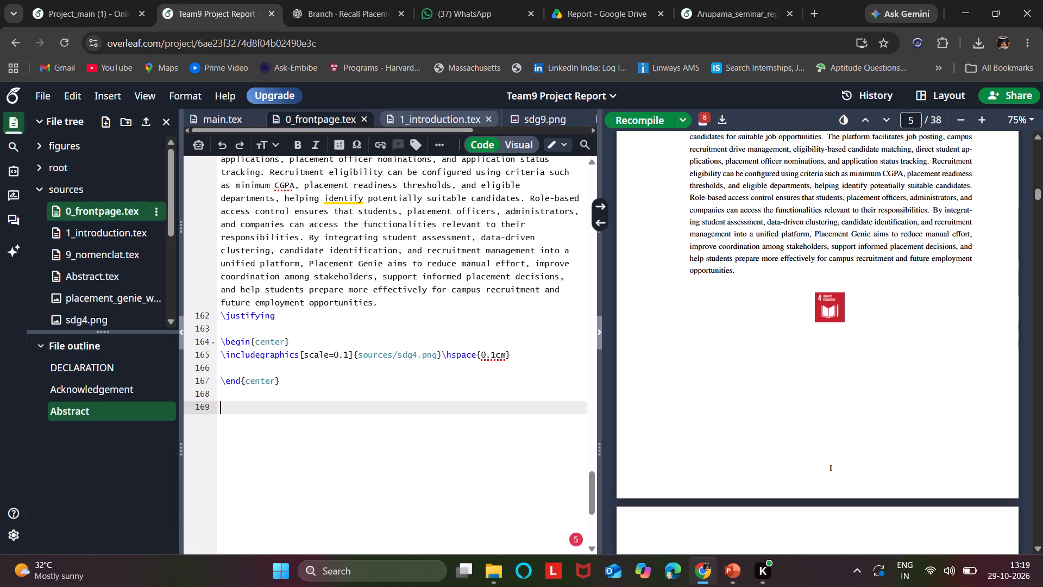
pyautogui.scroll(15, 812, 353)
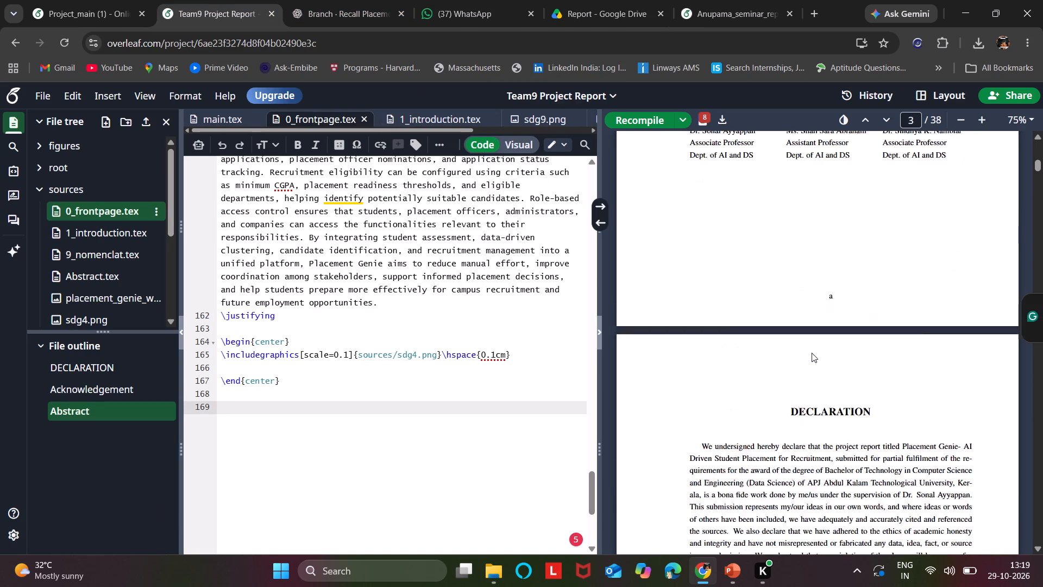
pyautogui.scroll(9, 812, 353)
pyautogui.scroll(-10, 812, 353)
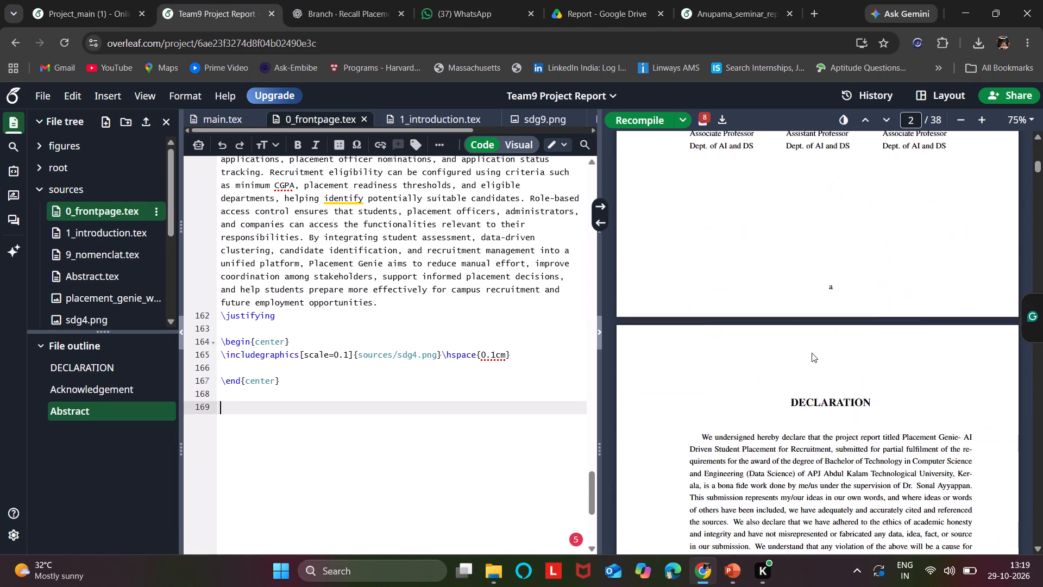
pyautogui.scroll(-13, 812, 353)
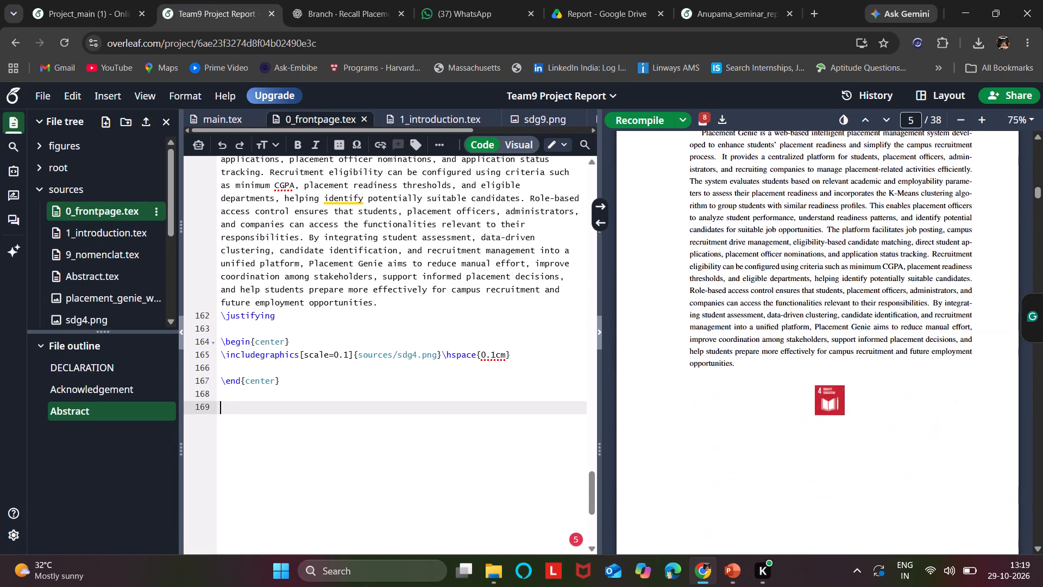
pyautogui.scroll(-3, 812, 353)
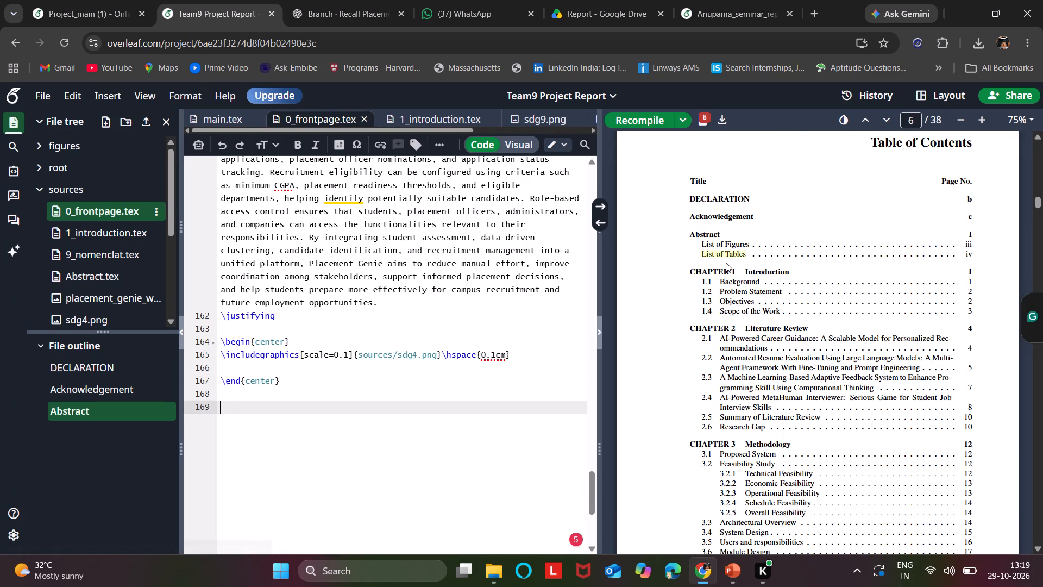
pyautogui.click(583, 192)
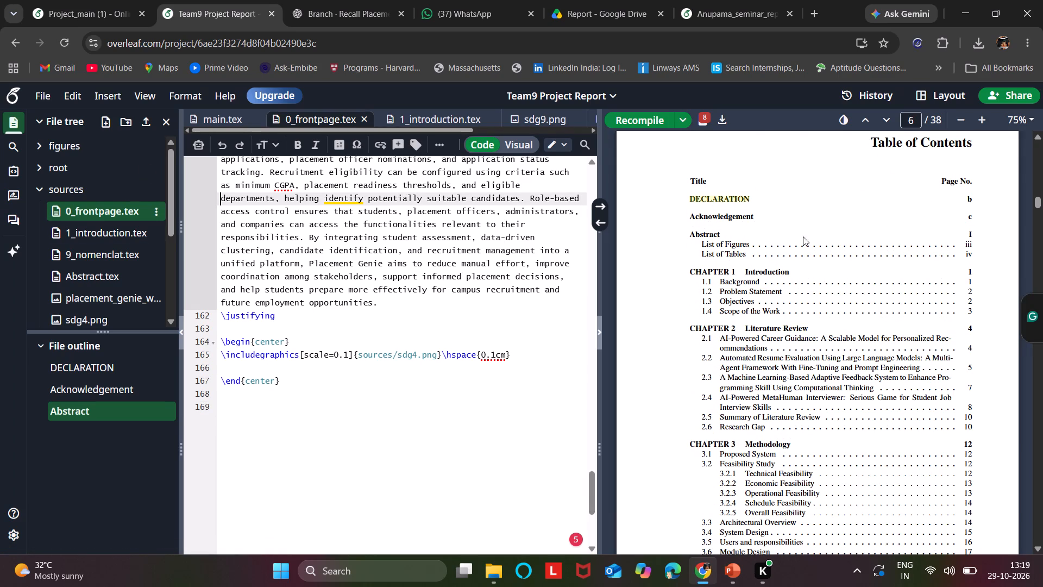
pyautogui.scroll(1, 803, 241)
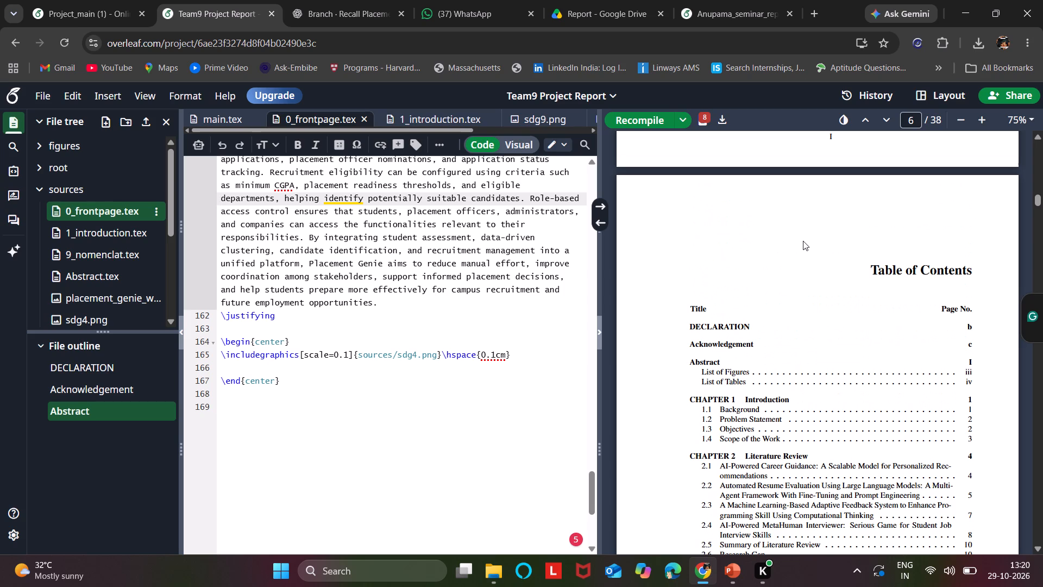
# Examine the front matter and table of contents pages of the Project_main report, including the heading and chapter entries.
pyautogui.click(76, 0)
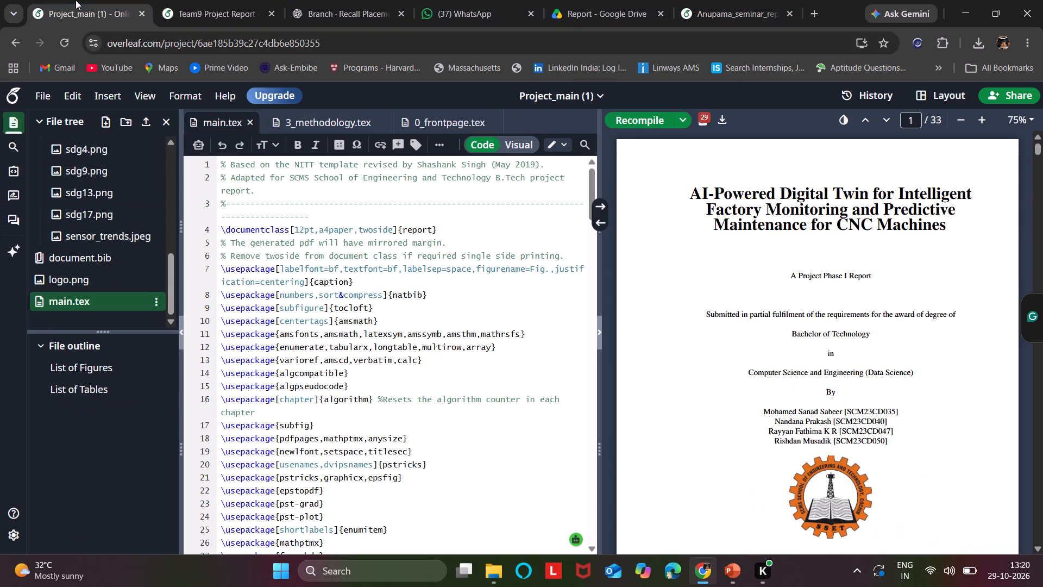
pyautogui.scroll(-9, 837, 269)
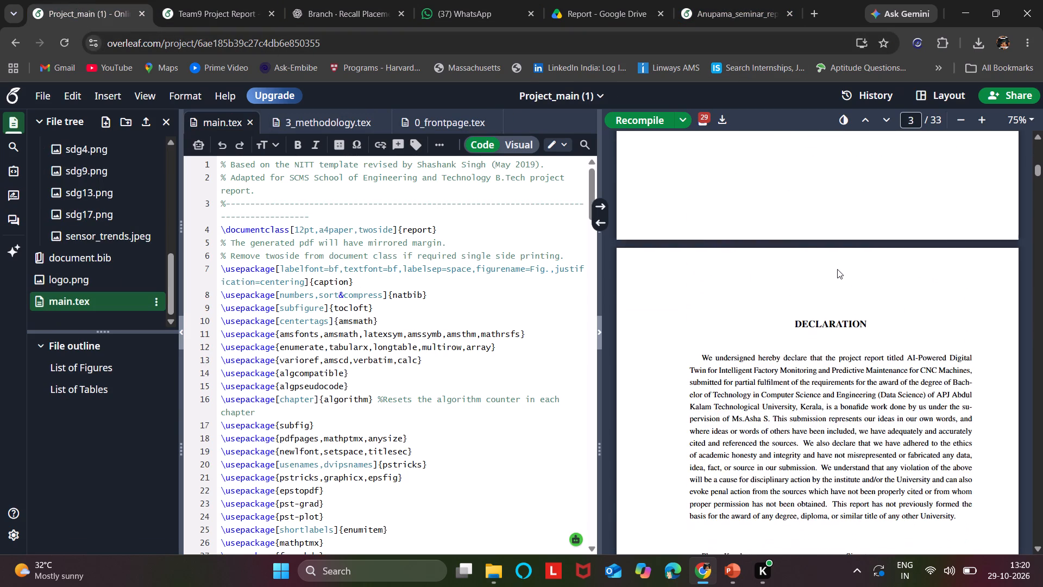
pyautogui.scroll(-18, 837, 269)
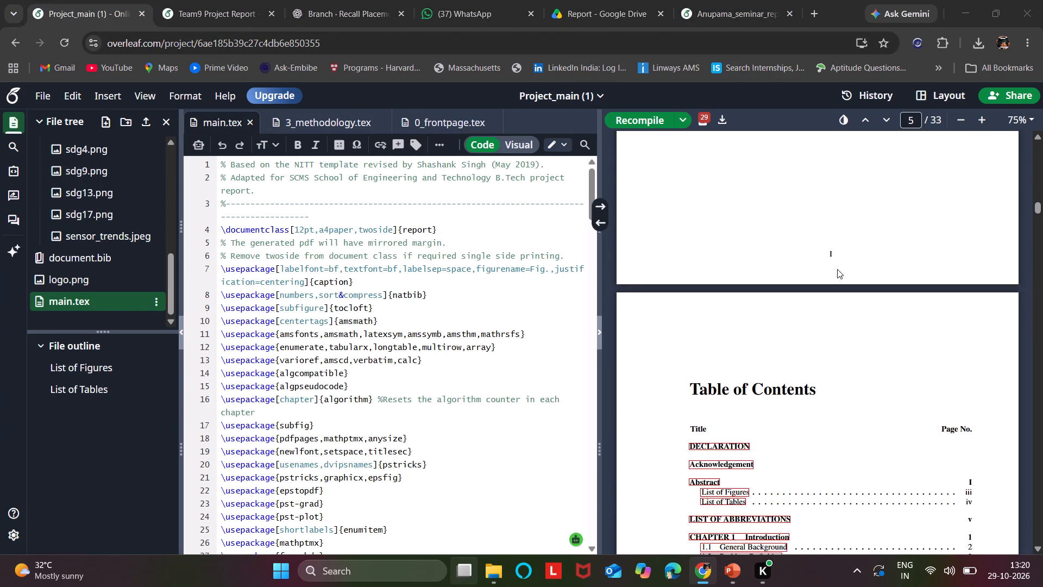
pyautogui.scroll(-2, 837, 269)
pyautogui.scroll(1, 837, 269)
pyautogui.click(430, 122)
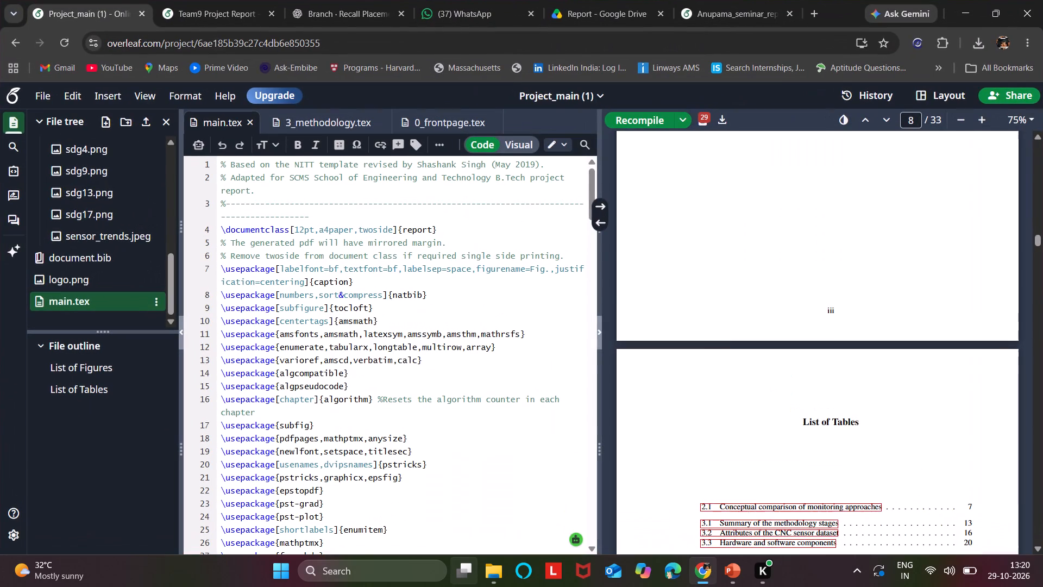
pyautogui.scroll(8, 717, 354)
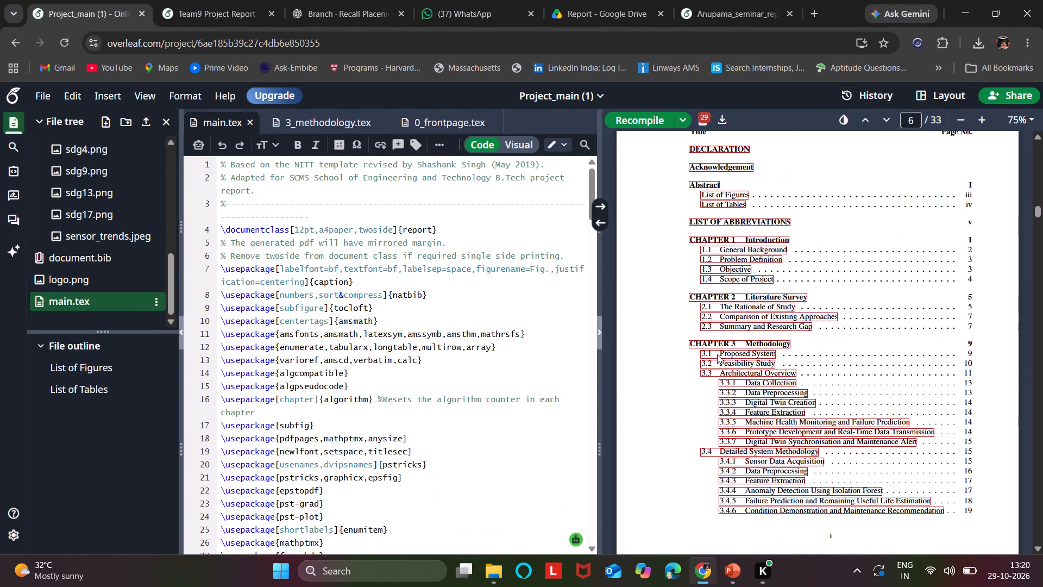
pyautogui.scroll(3, 717, 354)
pyautogui.scroll(-1, 717, 354)
pyautogui.scroll(3, 717, 354)
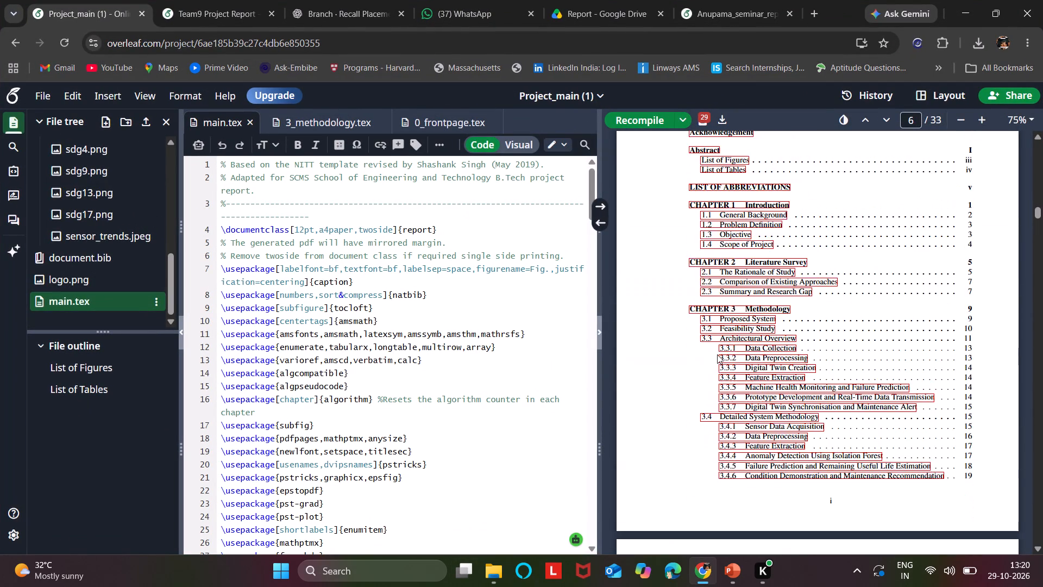
pyautogui.scroll(4, 717, 354)
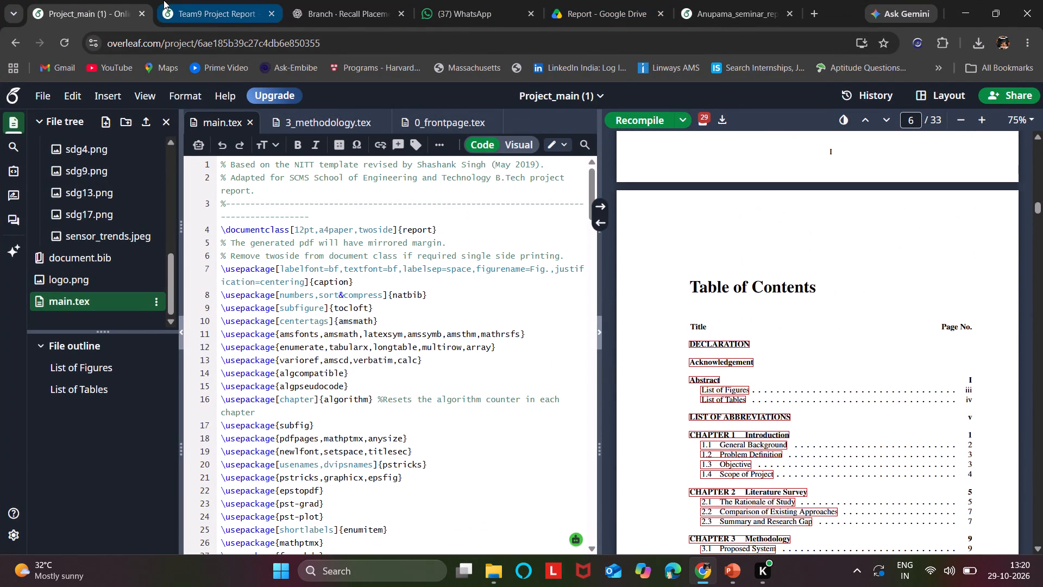
# Locate the \tableofcontents line in main.tex of the Team9 and Project_main reports and compare the surrounding code.
pyautogui.click(210, 0)
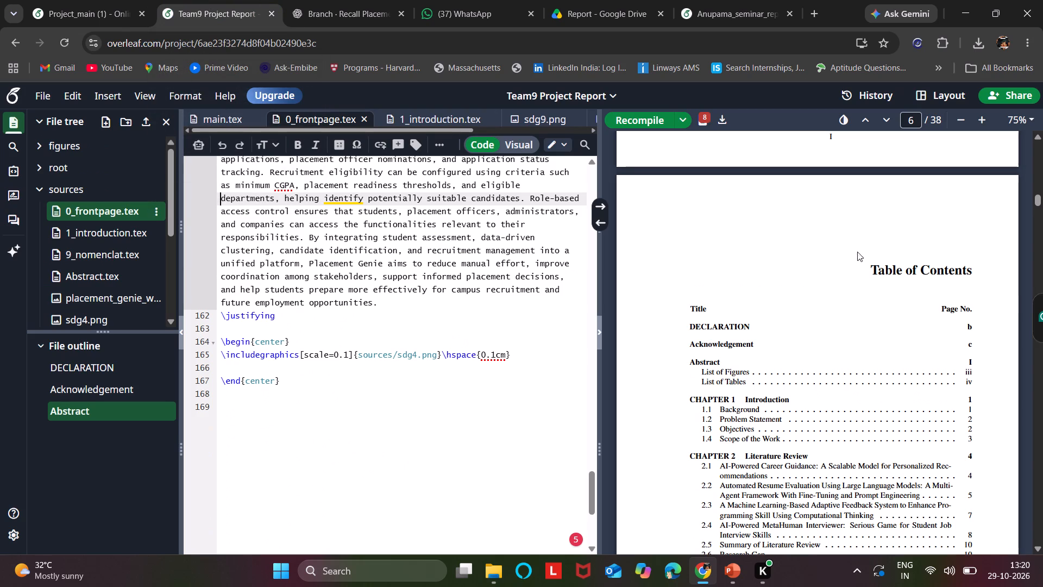
pyautogui.doubleClick(882, 270)
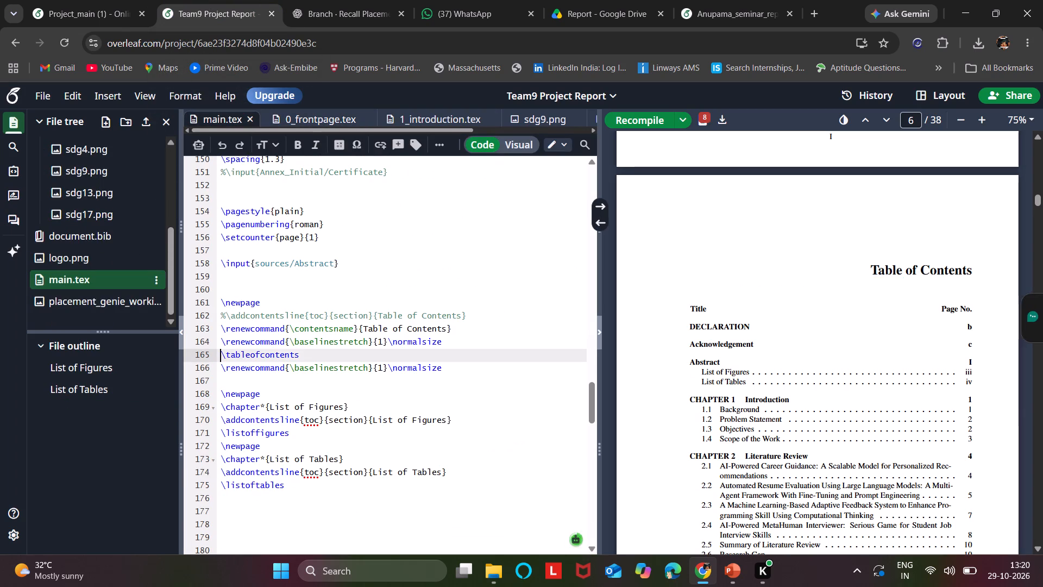
pyautogui.click(107, 0)
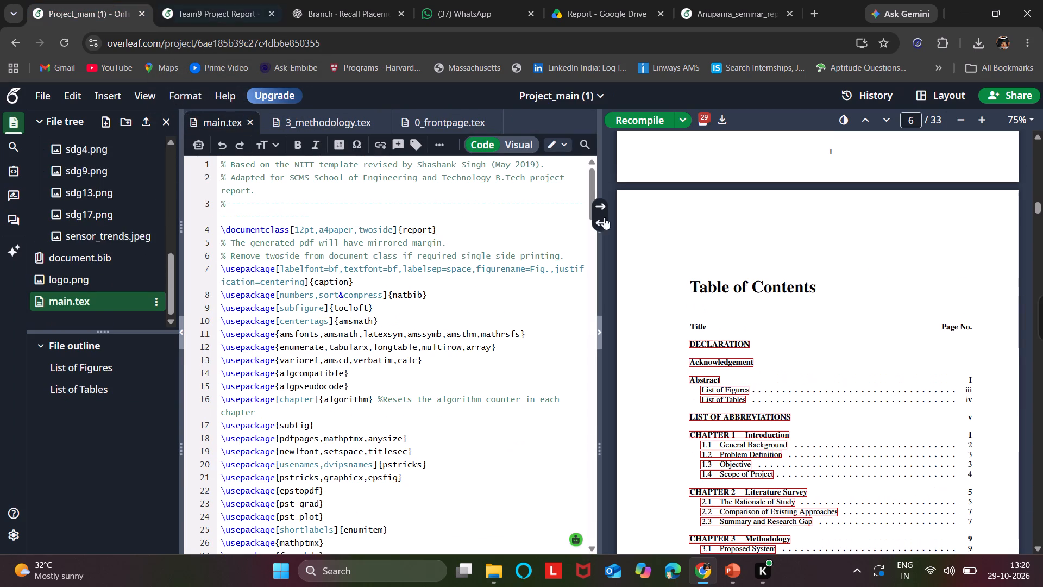
pyautogui.doubleClick(698, 286)
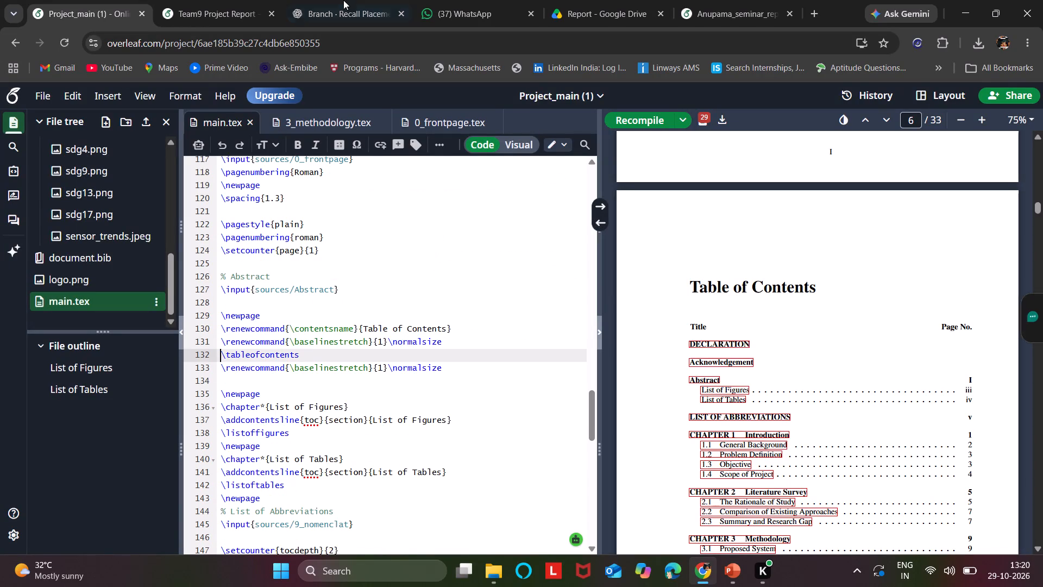
pyautogui.click(223, 0)
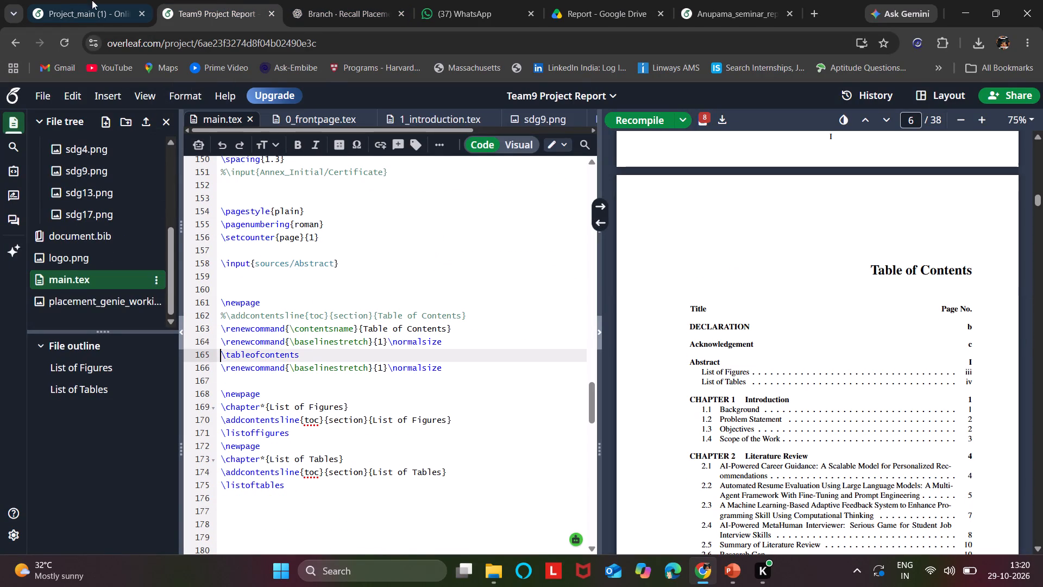
pyautogui.click(76, 0)
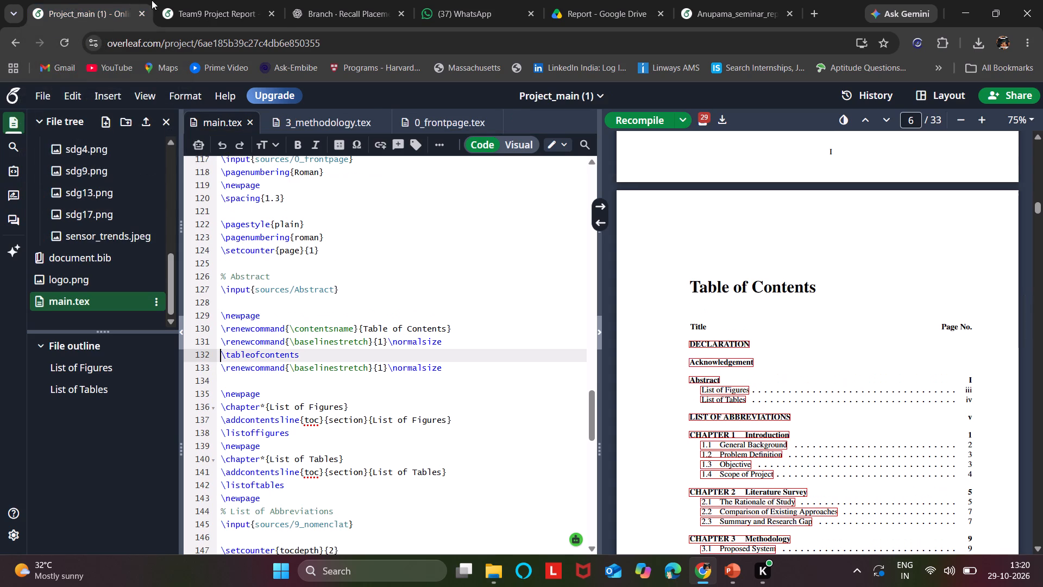
pyautogui.click(184, 0)
pyautogui.click(114, 0)
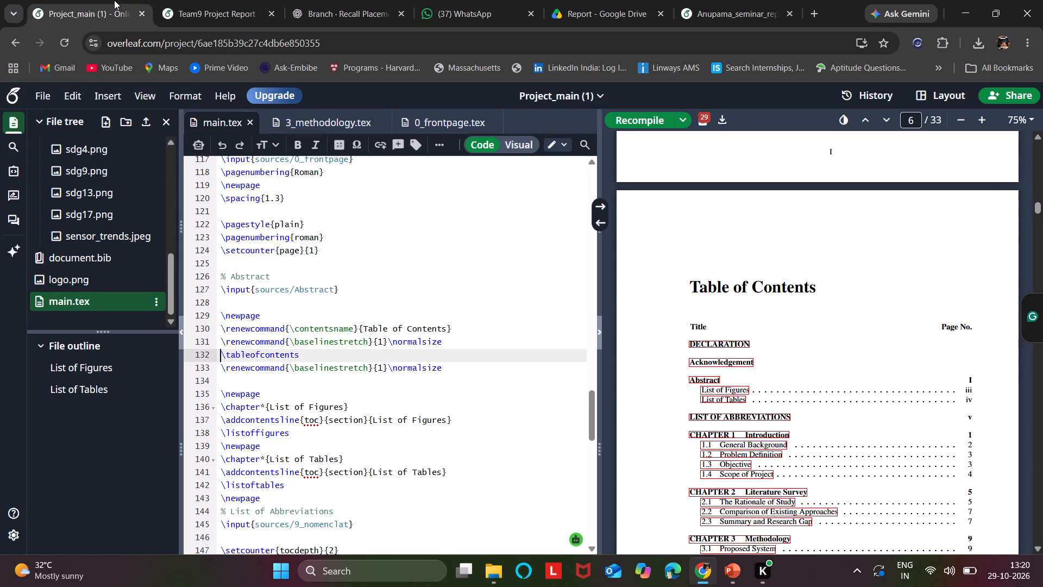
pyautogui.click(237, 0)
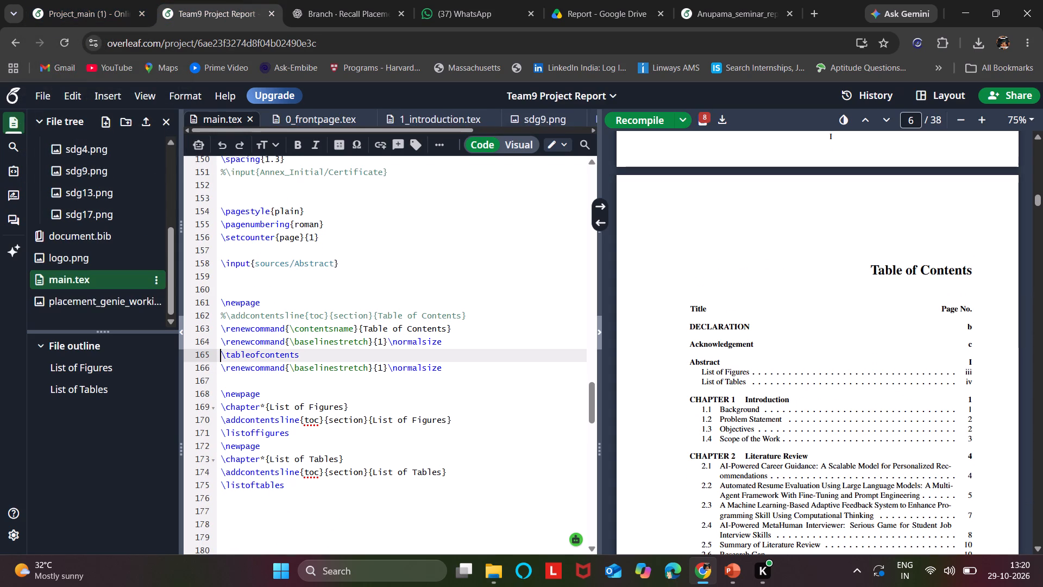
pyautogui.click(86, 13)
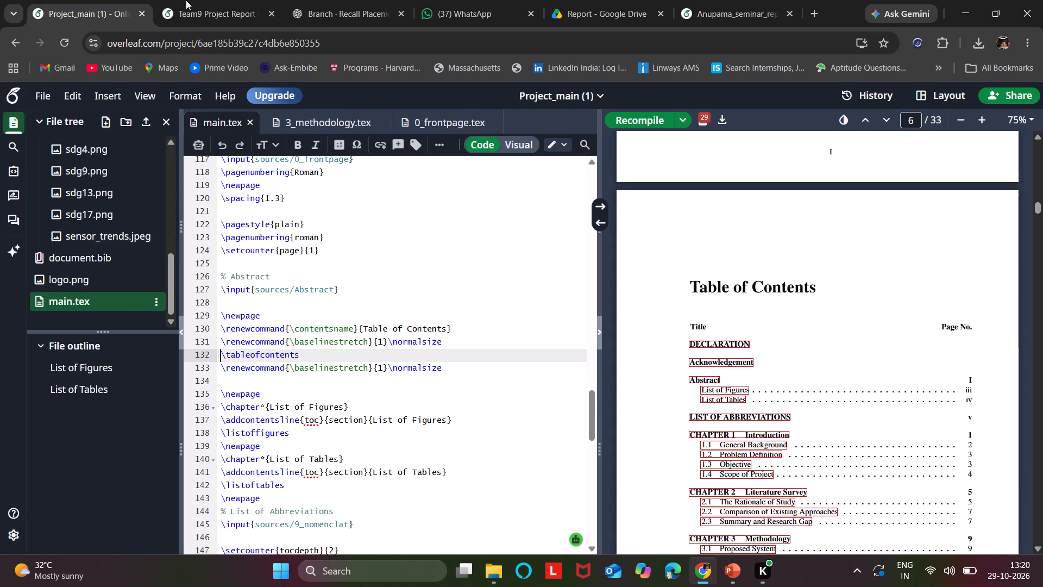
pyautogui.click(194, 0)
pyautogui.click(139, 0)
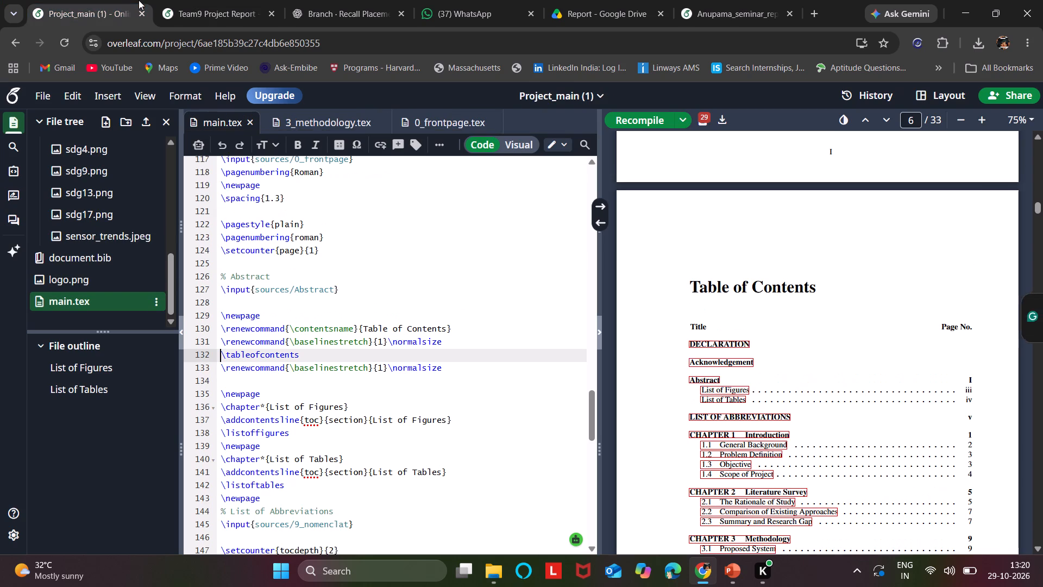
# Review the Team9 report's contents pages through the List of Figures, compare with Project_main, and trace the contents heading to its source.
pyautogui.click(227, 0)
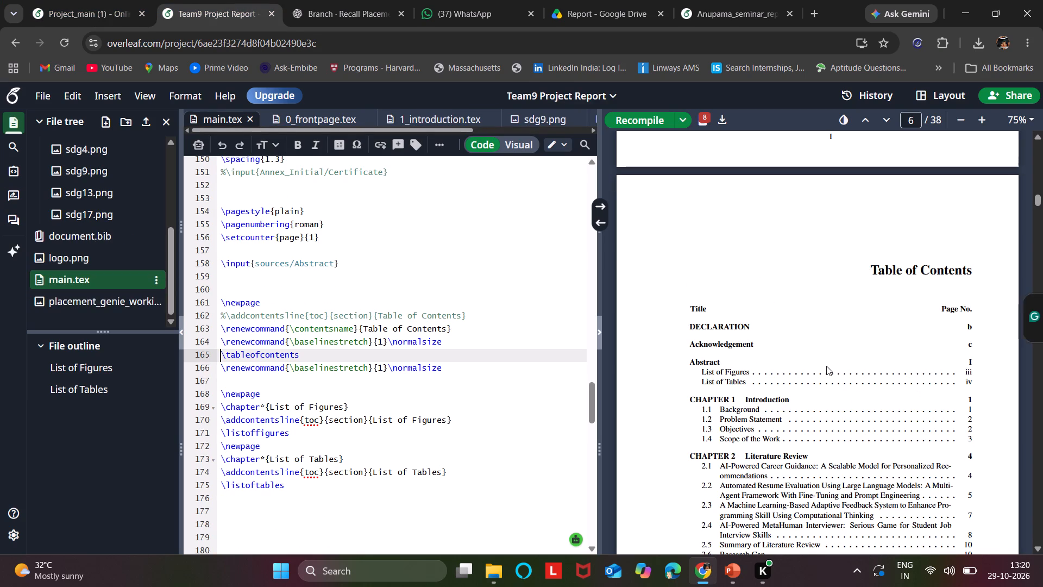
pyautogui.scroll(-2, 826, 366)
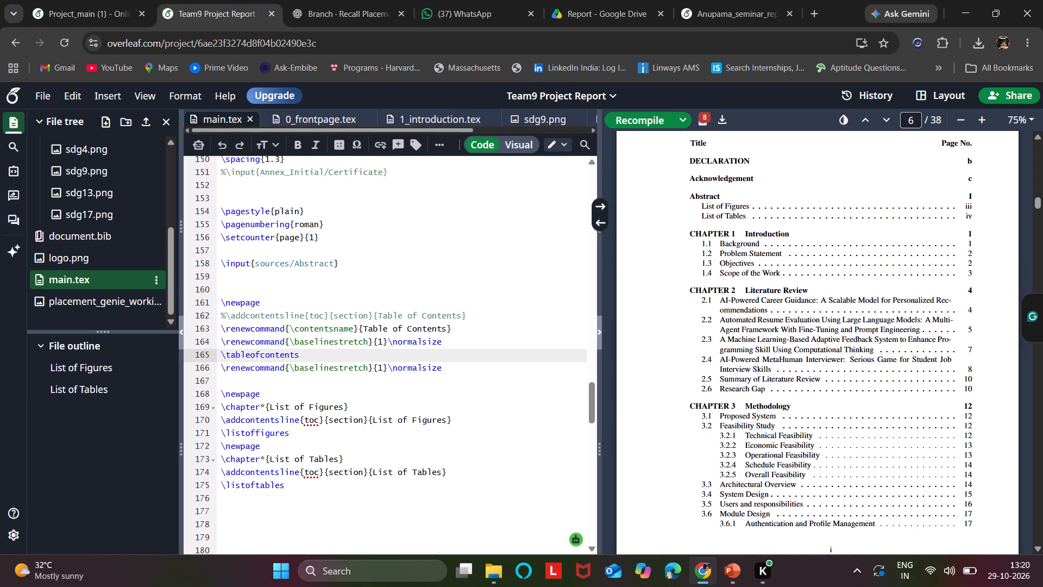
pyautogui.scroll(-8, 826, 366)
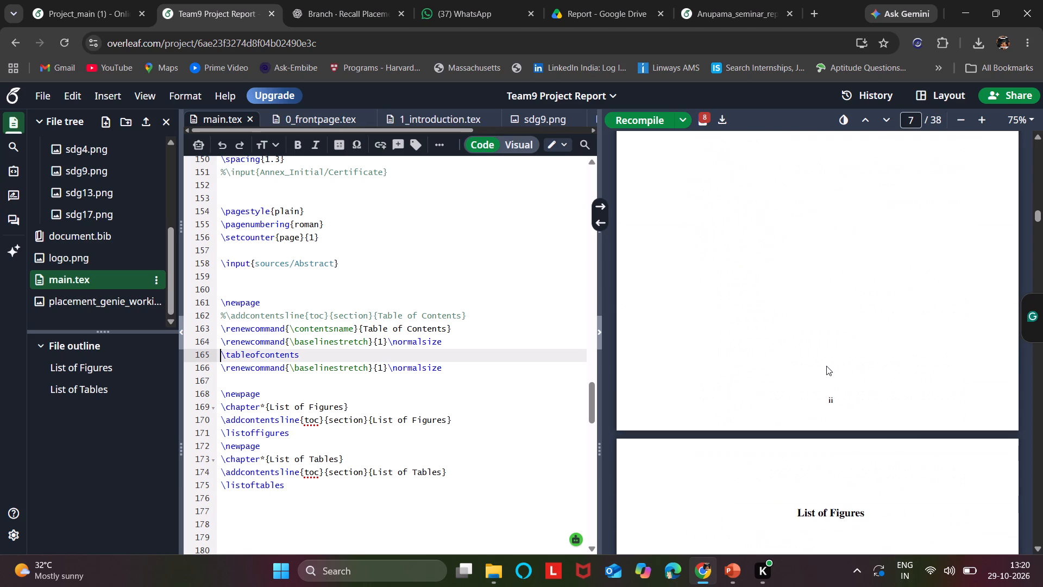
pyautogui.scroll(-5, 826, 366)
pyautogui.scroll(3, 826, 366)
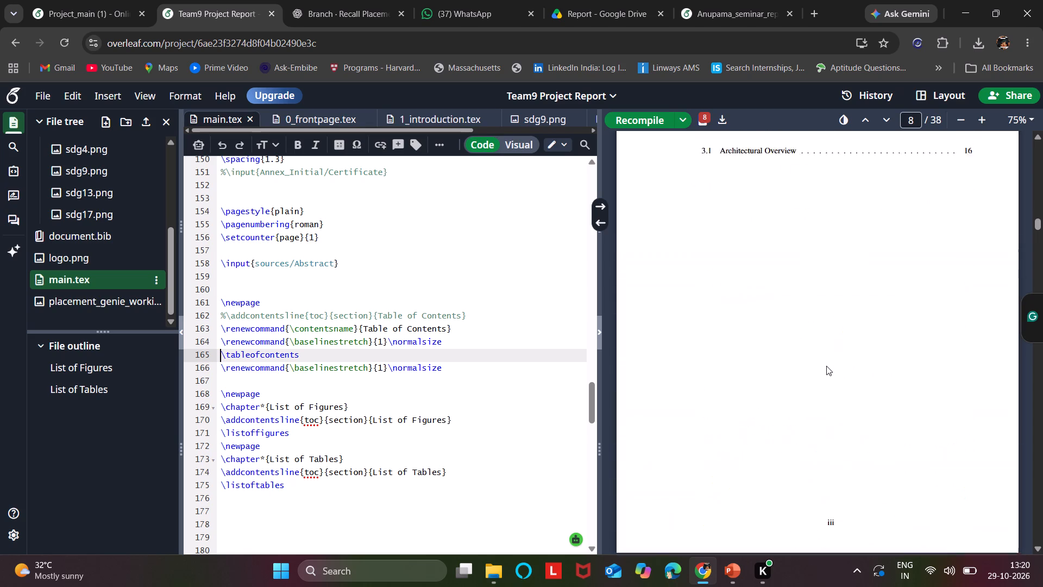
pyautogui.scroll(6, 826, 366)
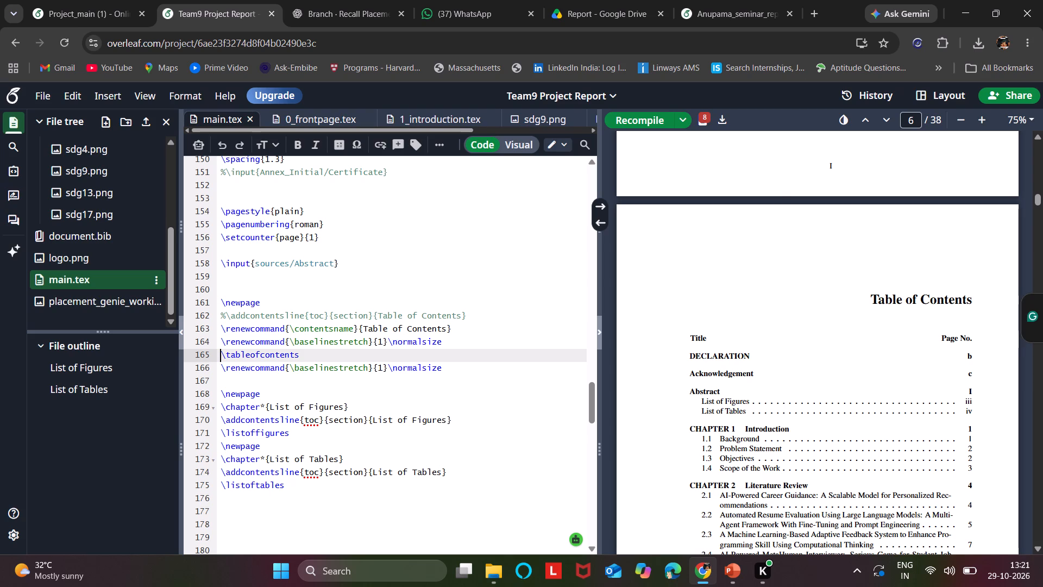
pyautogui.click(64, 0)
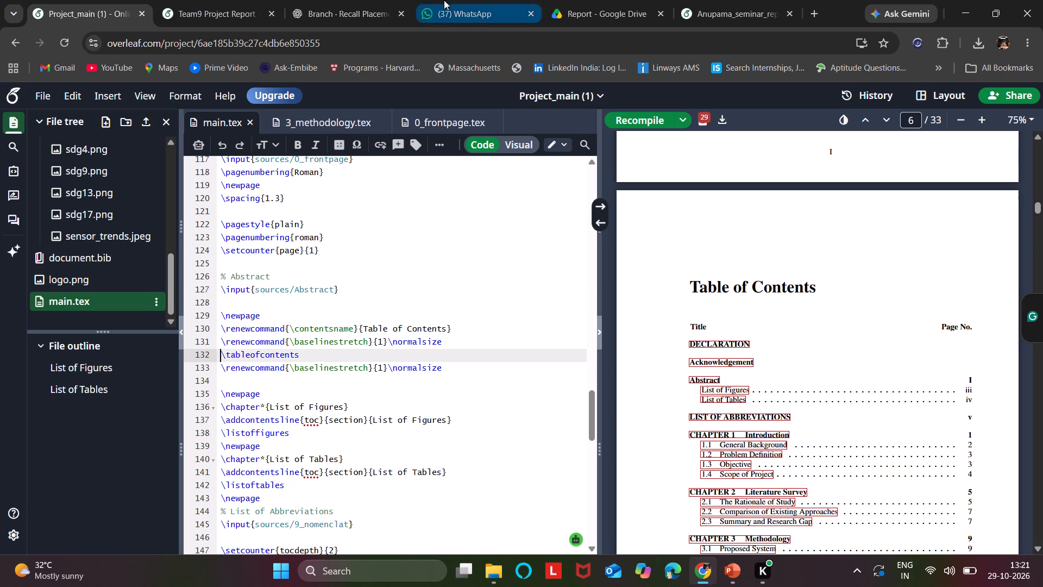
pyautogui.click(215, 0)
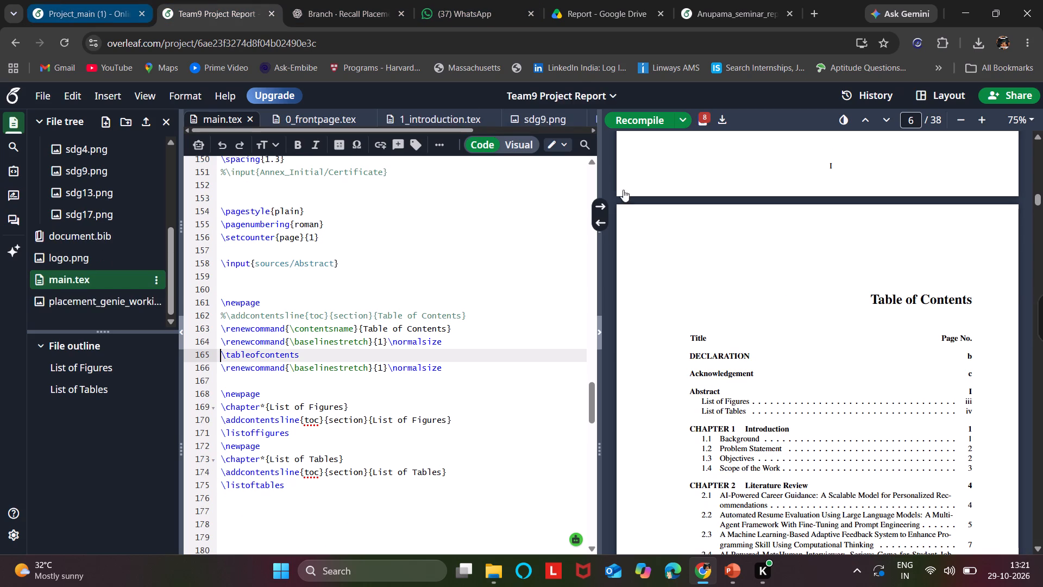
pyautogui.doubleClick(903, 296)
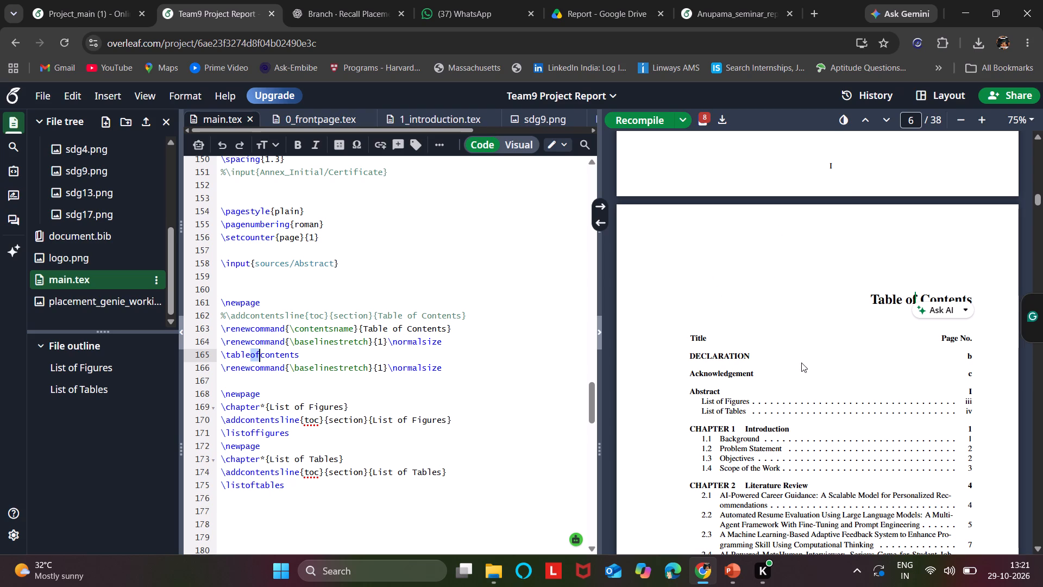
pyautogui.scroll(-1, 855, 381)
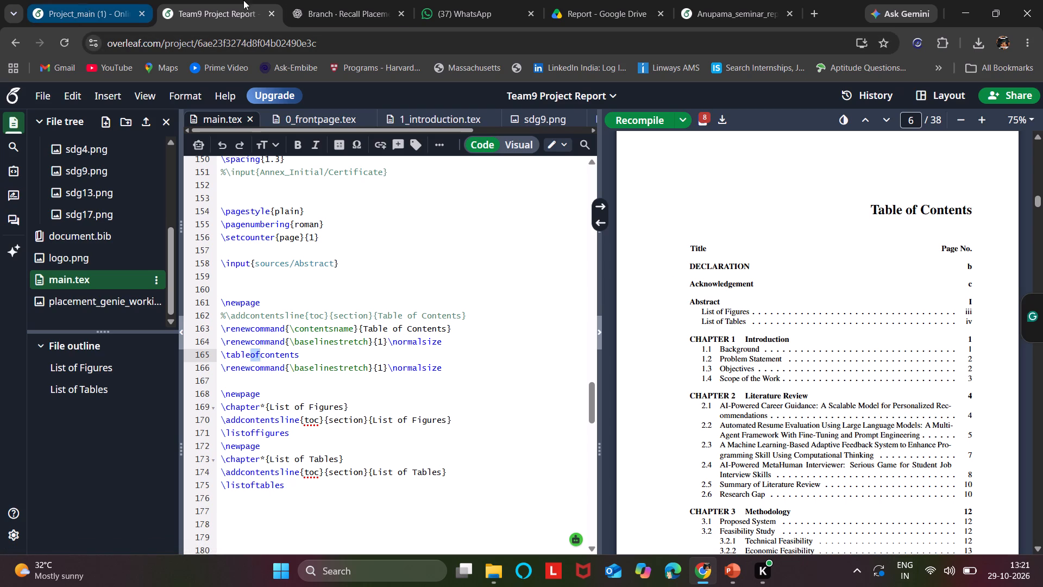
# Review the chapter and section entries on the seminar report's table of contents pages.
pyautogui.click(727, 4)
pyautogui.scroll(-3, 783, 358)
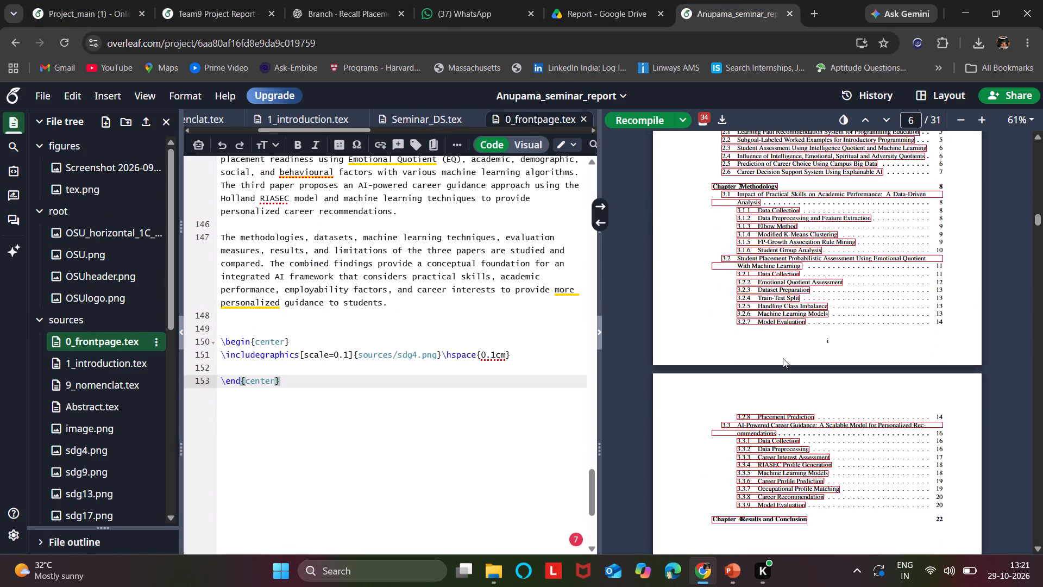
pyautogui.scroll(-4, 783, 358)
pyautogui.scroll(1, 783, 358)
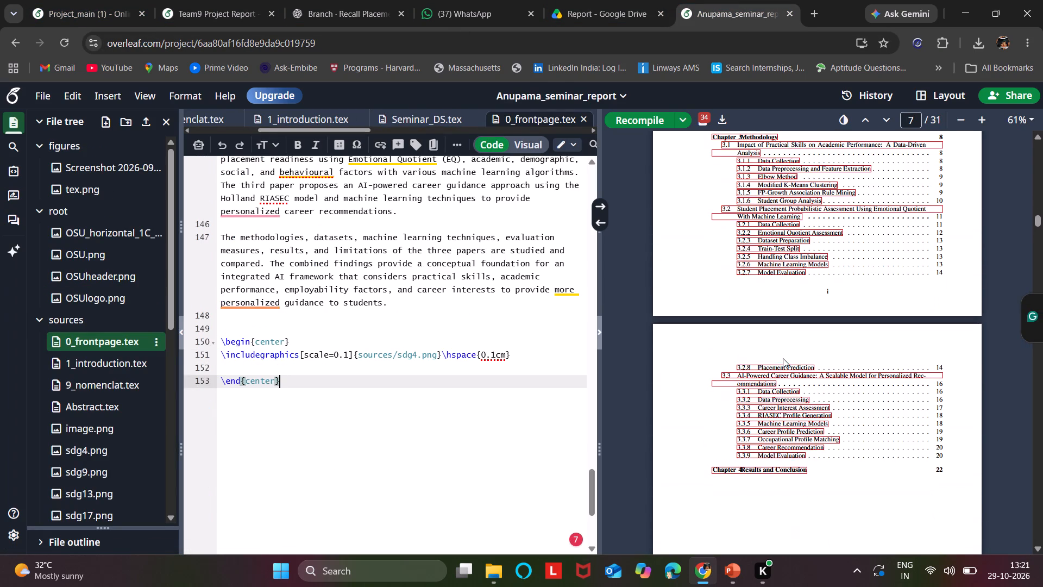
pyautogui.scroll(1, 783, 358)
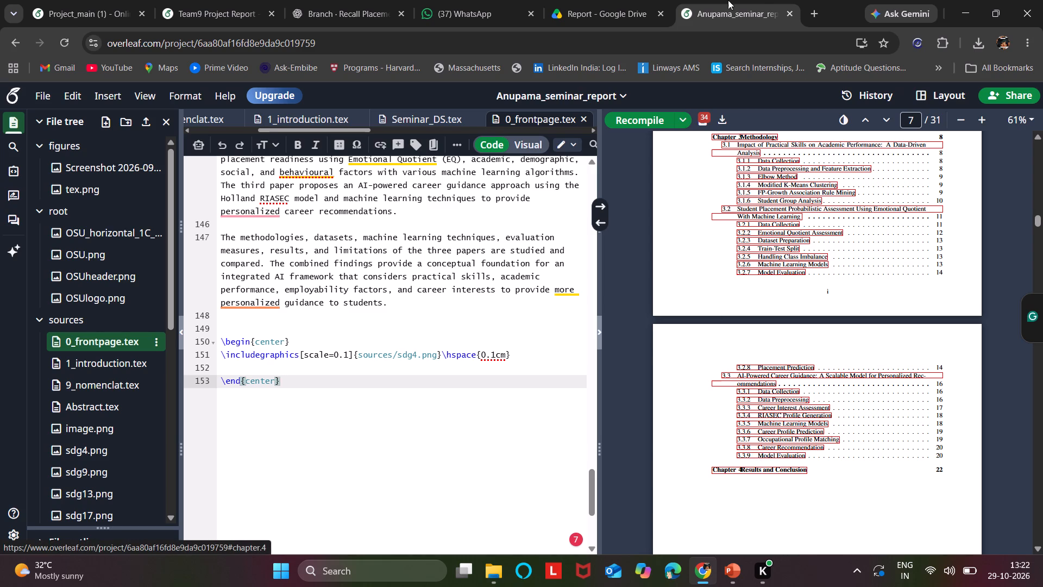
# Examine the Team9 main.tex preamble for the packages and commands that format the table of contents.
pyautogui.click(219, 0)
pyautogui.scroll(4, 349, 392)
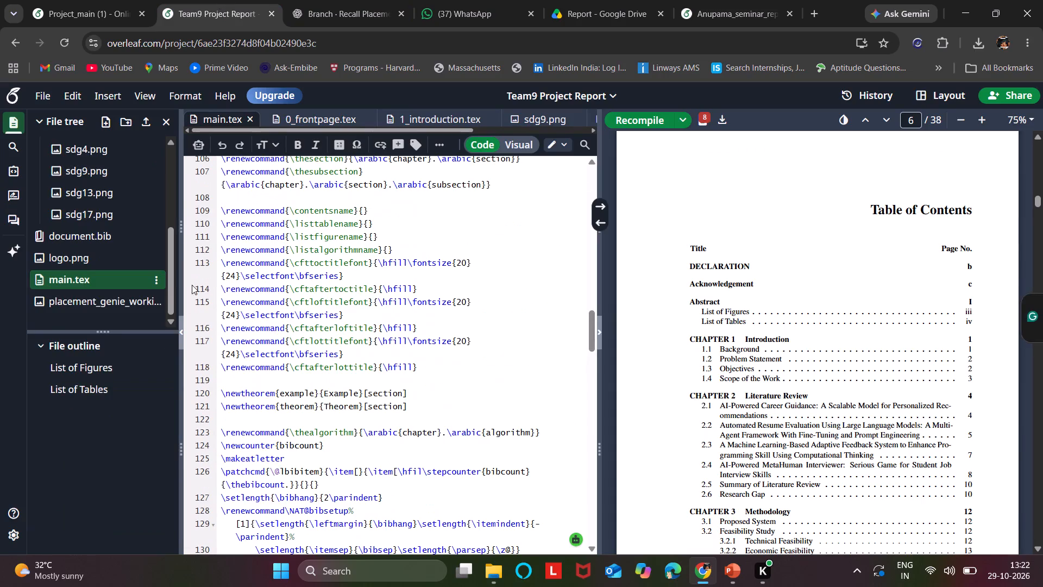
pyautogui.scroll(2, 412, 364)
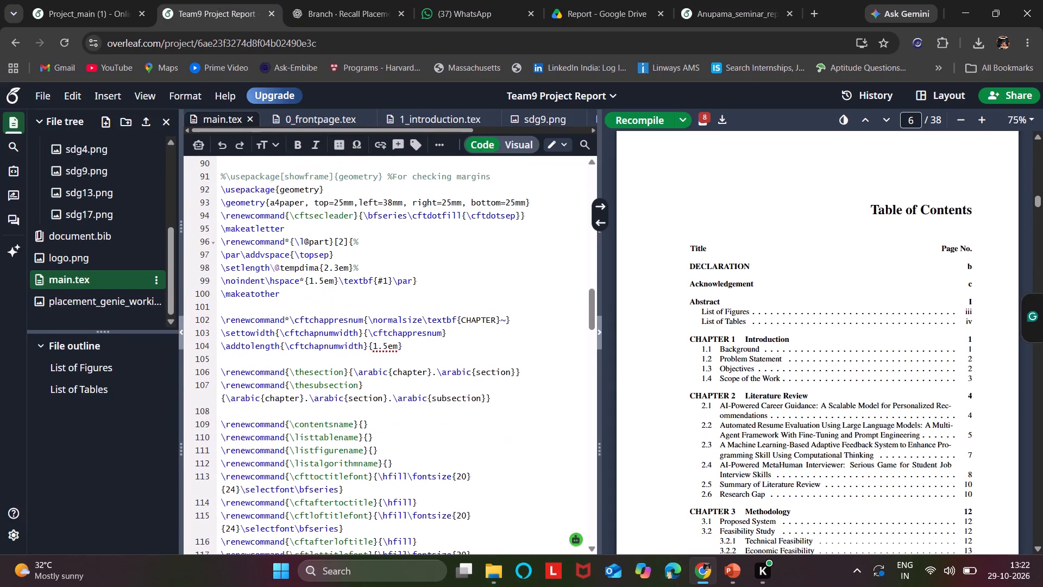
pyautogui.scroll(13, 412, 364)
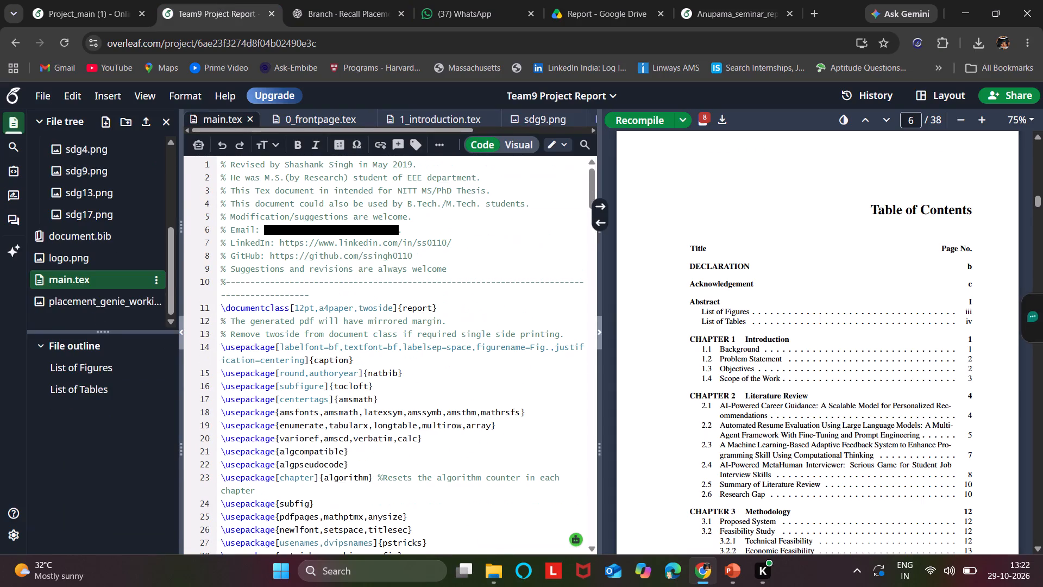
pyautogui.scroll(-2, 412, 364)
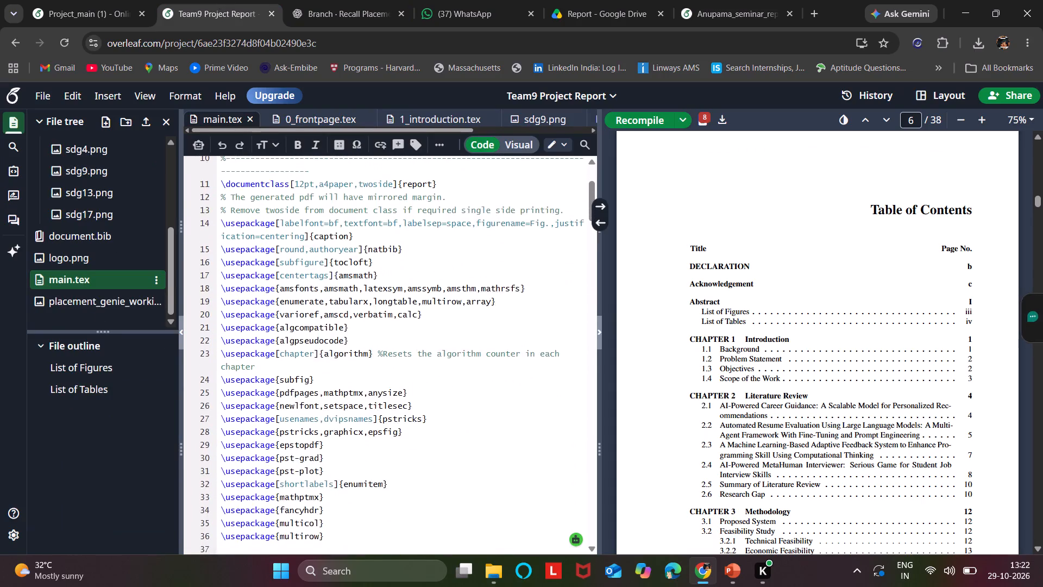
pyautogui.scroll(-1, 412, 364)
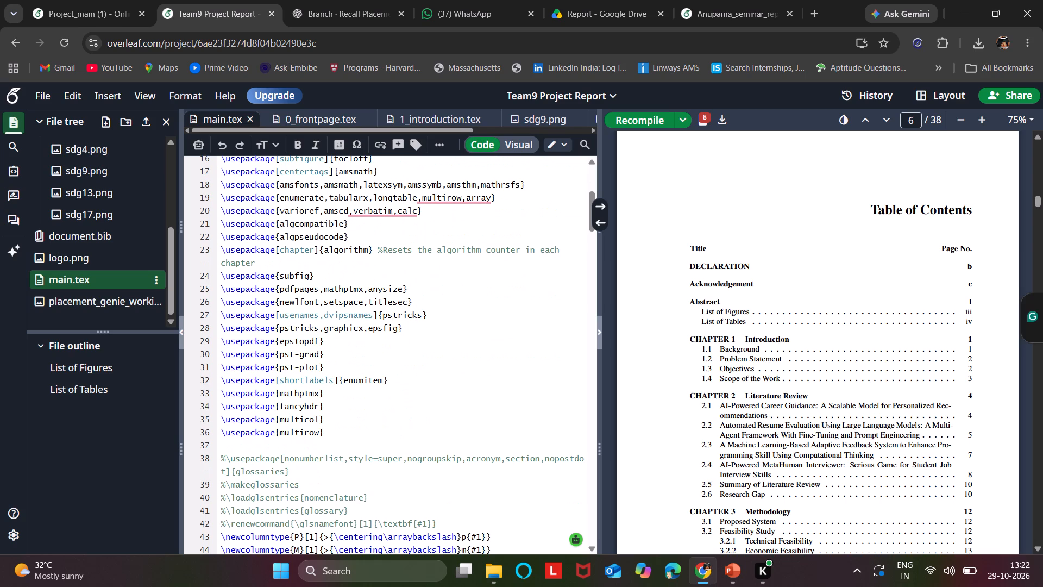
# Open a text search in the Team9 main.tex and clear the existing search term.
pyautogui.hotkey('ctrl', 'f')
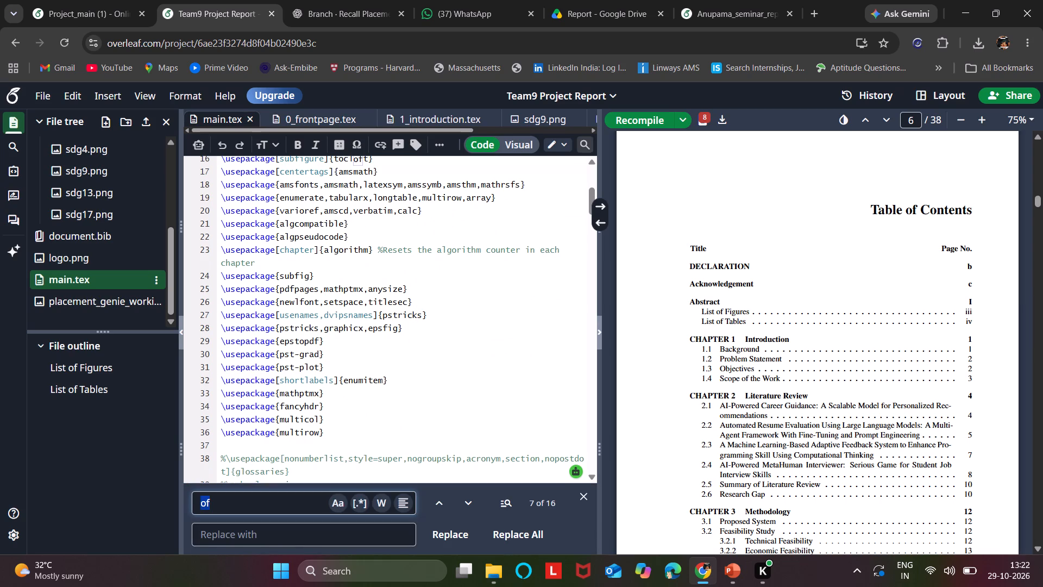
pyautogui.press('BackSpace')
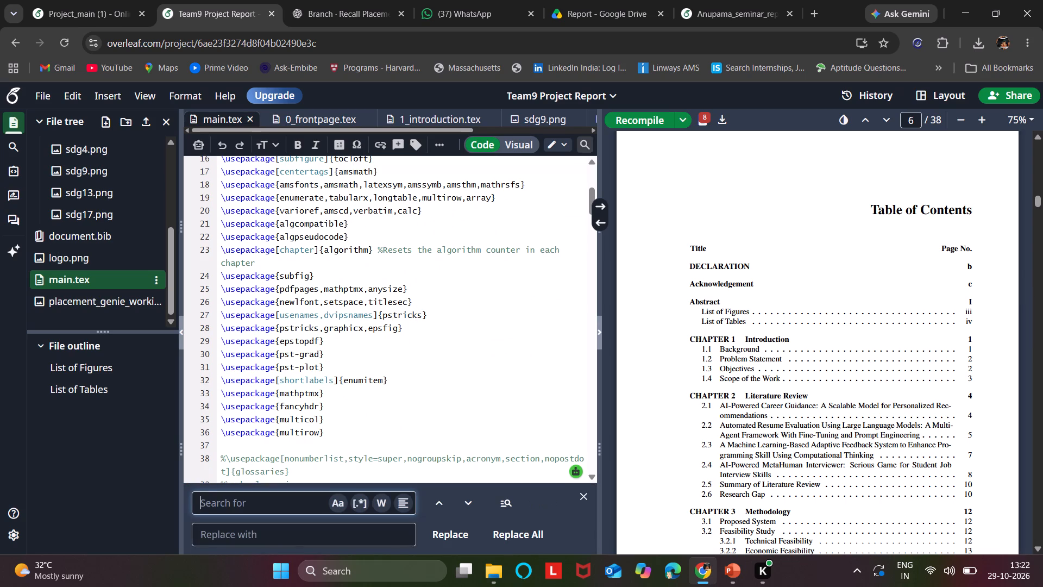
# Search the Team9 main.tex for "set" and examine the counter settings around the table of contents depth.
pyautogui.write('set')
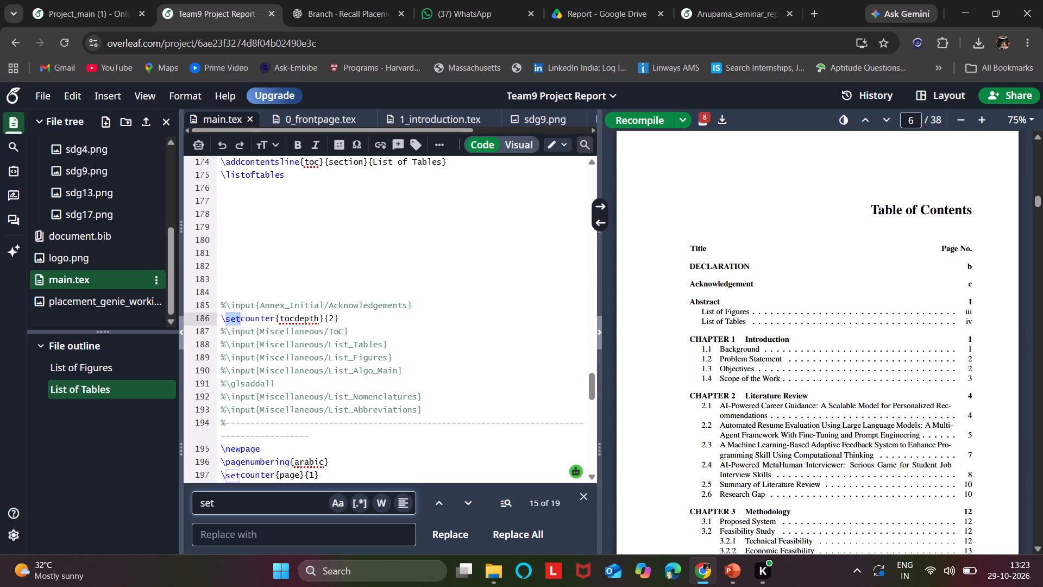
pyautogui.scroll(-1, 414, 396)
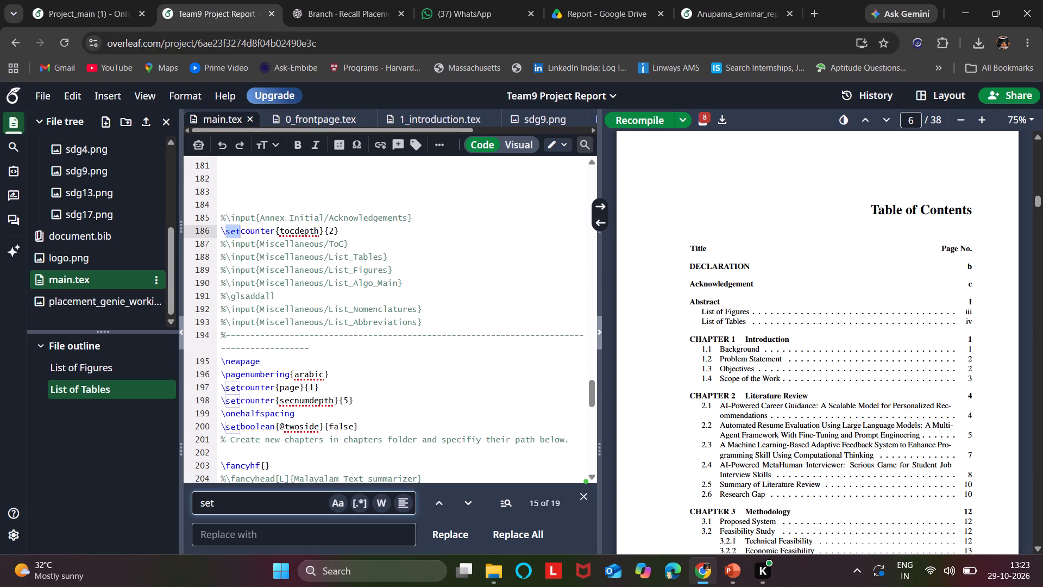
# Switch to the seminar report project, search its 0_frontpage.tex for "set", and open its main.tex with the same search.
pyautogui.click(732, 0)
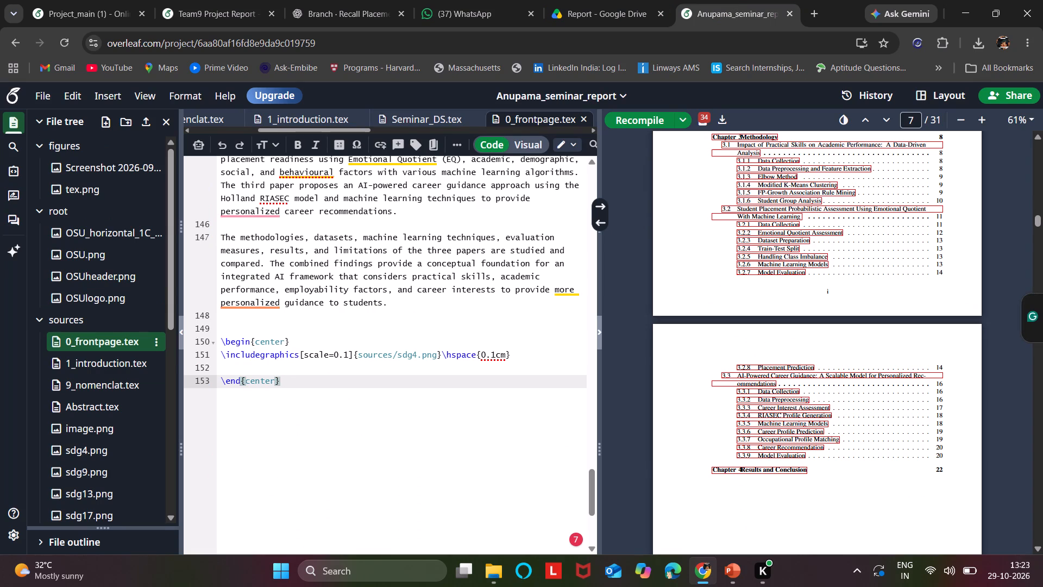
pyautogui.hotkey('ctrl', 'f')
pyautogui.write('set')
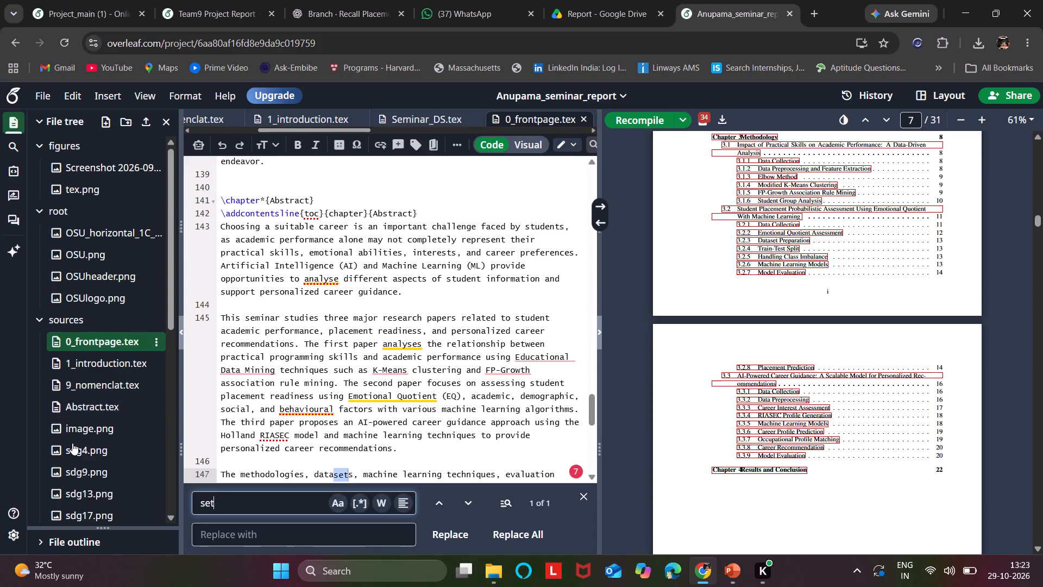
pyautogui.scroll(-5, 72, 443)
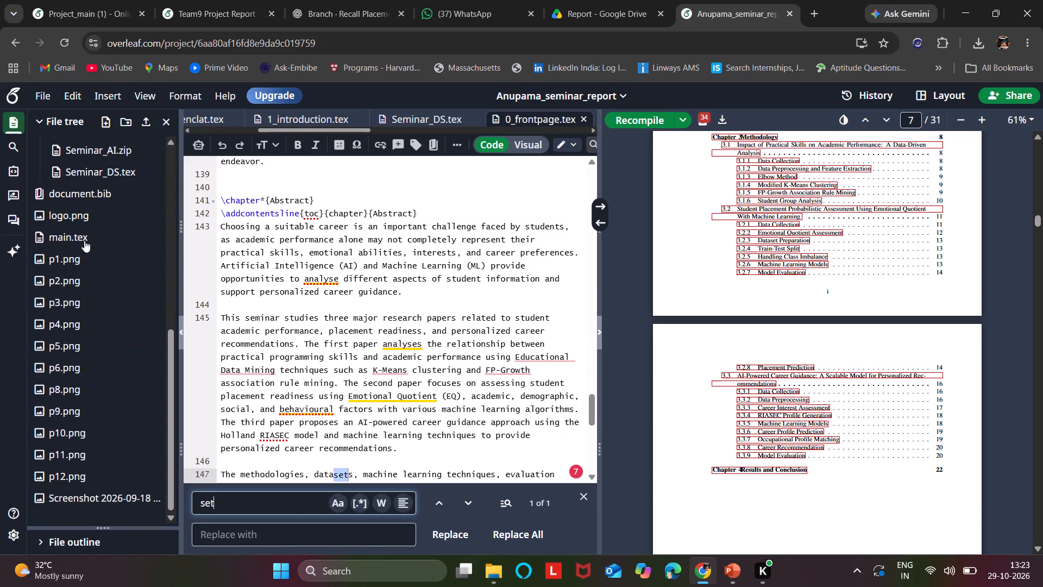
pyautogui.click(84, 240)
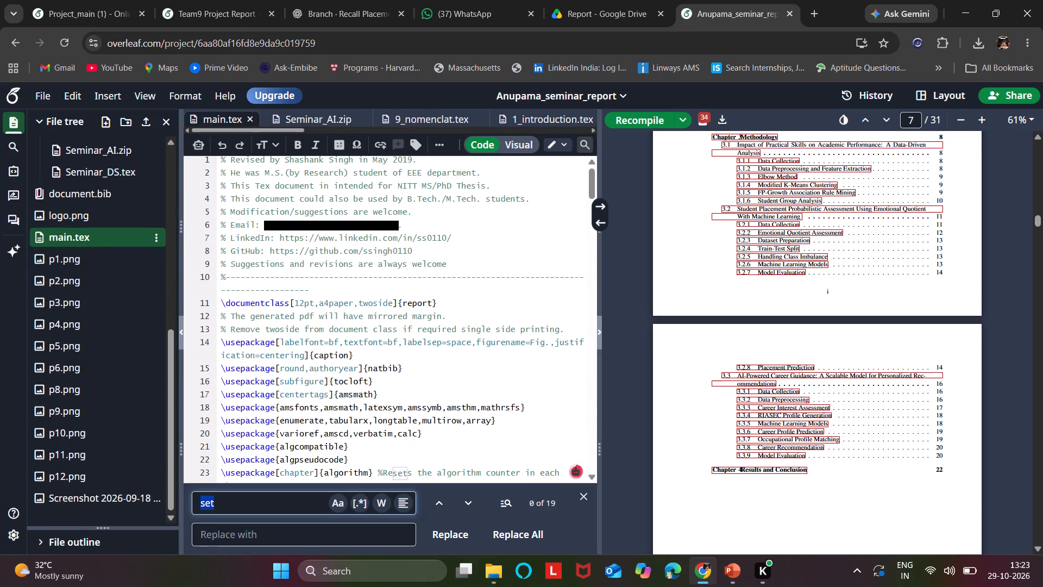
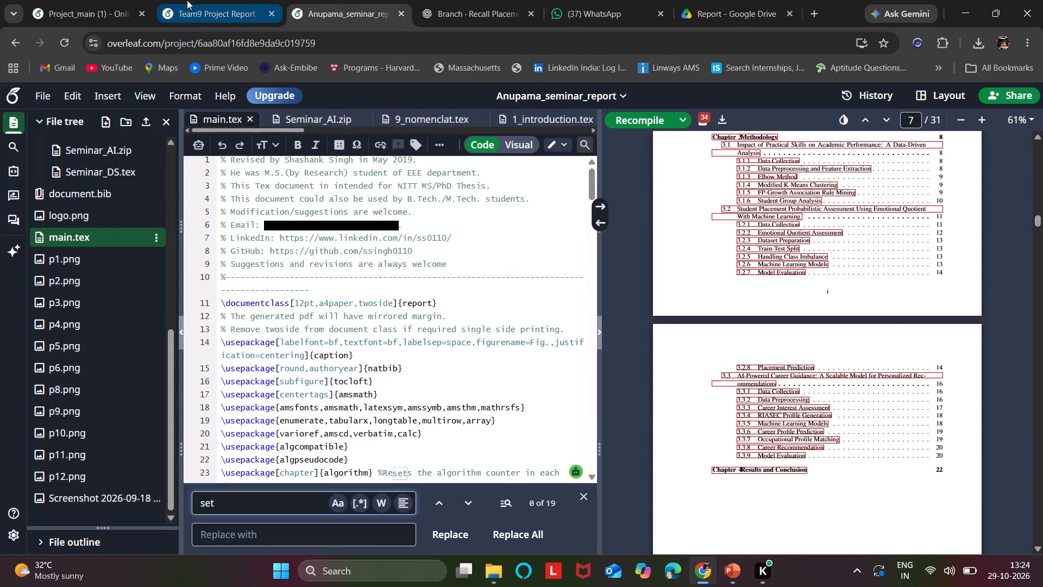
# Go through the occurrences of "set" in the Team9 main.tex, from the tocdepth counter around to the last one near the document's end.
pyautogui.click(187, 0)
pyautogui.click(362, 0)
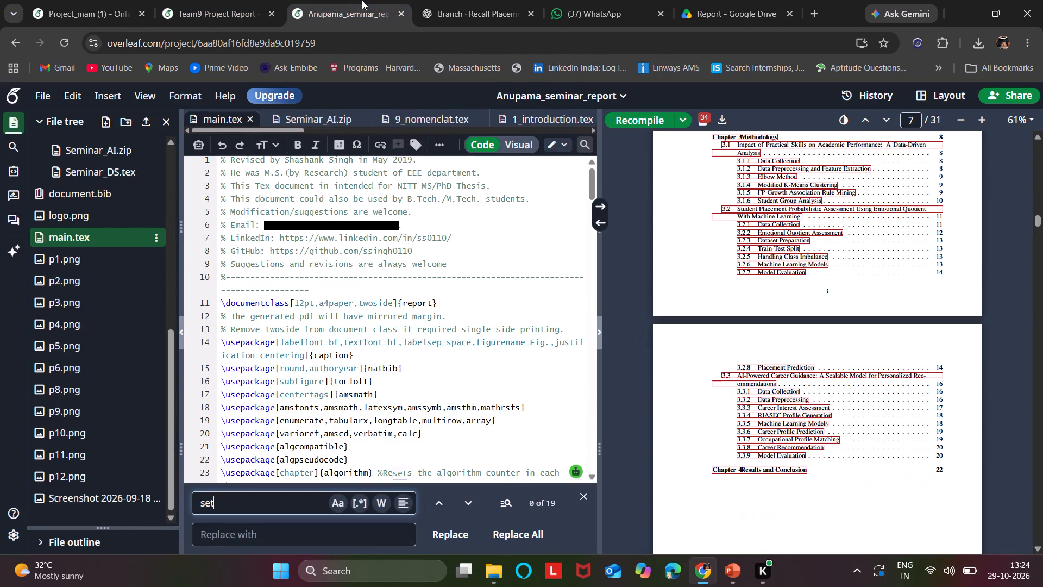
pyautogui.click(247, 0)
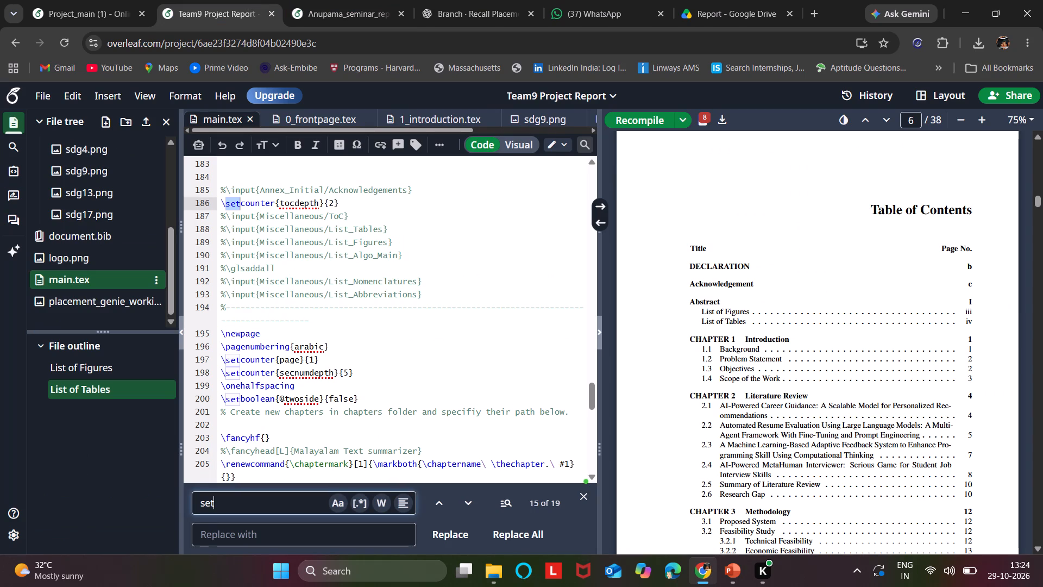
pyautogui.click(457, 502)
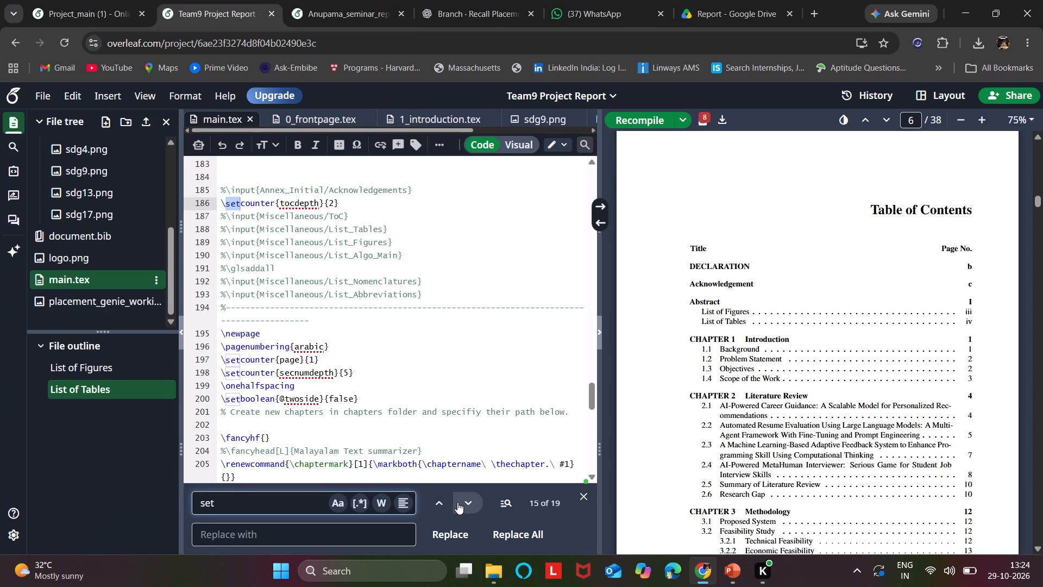
pyautogui.click(457, 502)
pyautogui.doubleClick(457, 502)
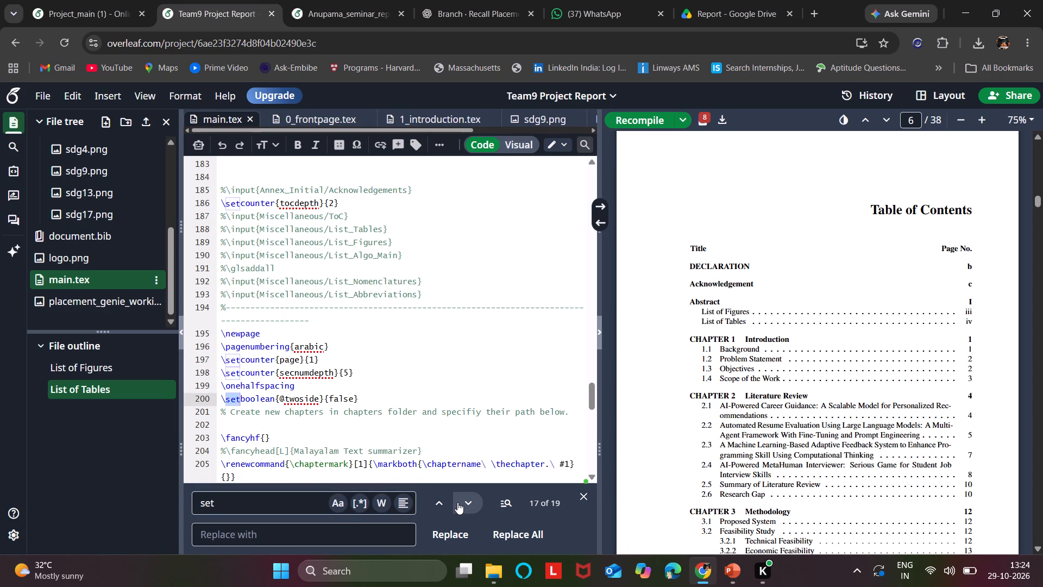
pyautogui.tripleClick(457, 502)
pyautogui.tripleClick(457, 502)
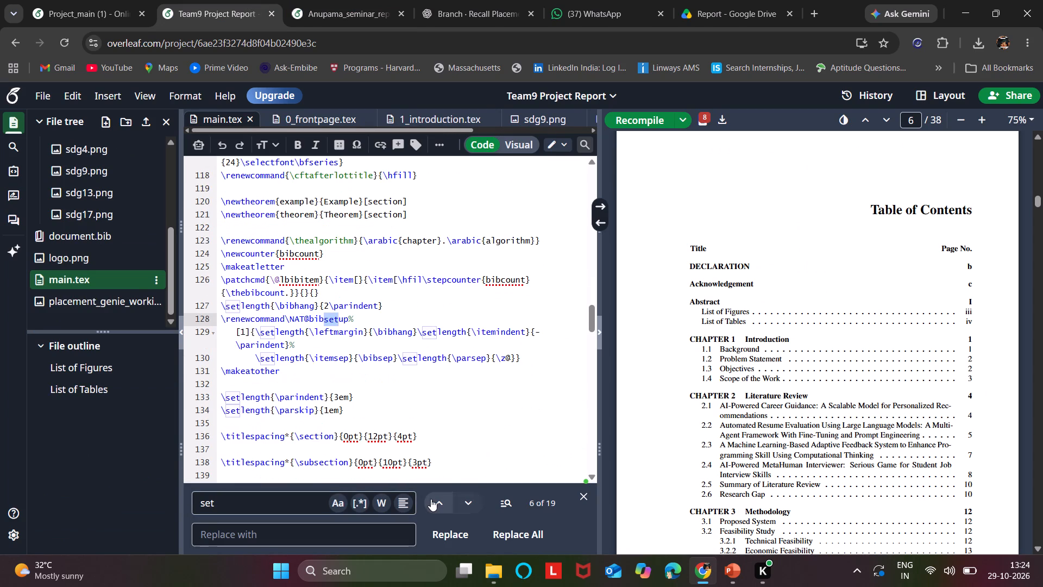
pyautogui.click(431, 499)
pyautogui.doubleClick(431, 499)
pyautogui.click(431, 499)
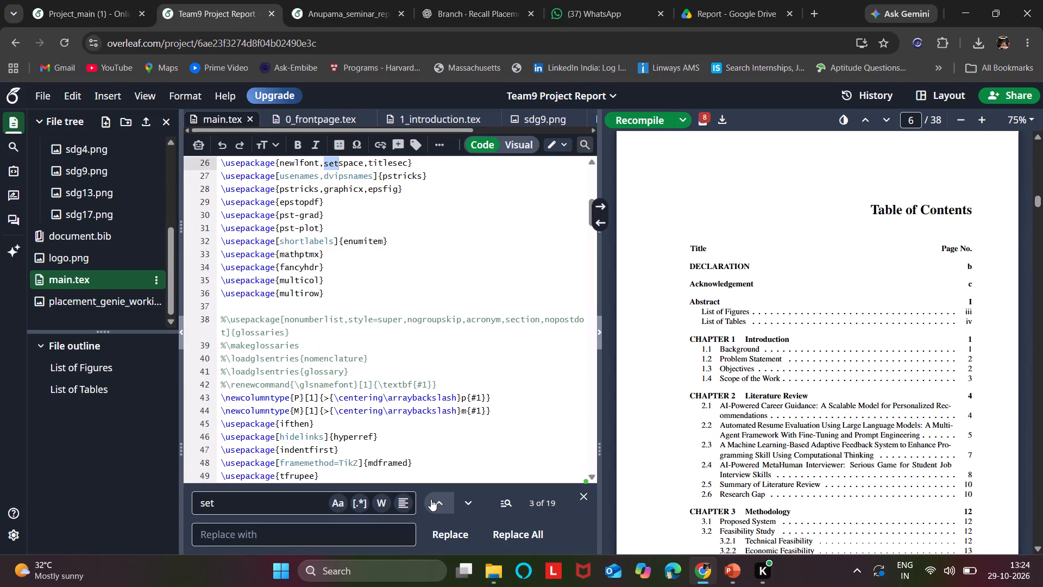
pyautogui.click(431, 499)
pyautogui.click(431, 499)
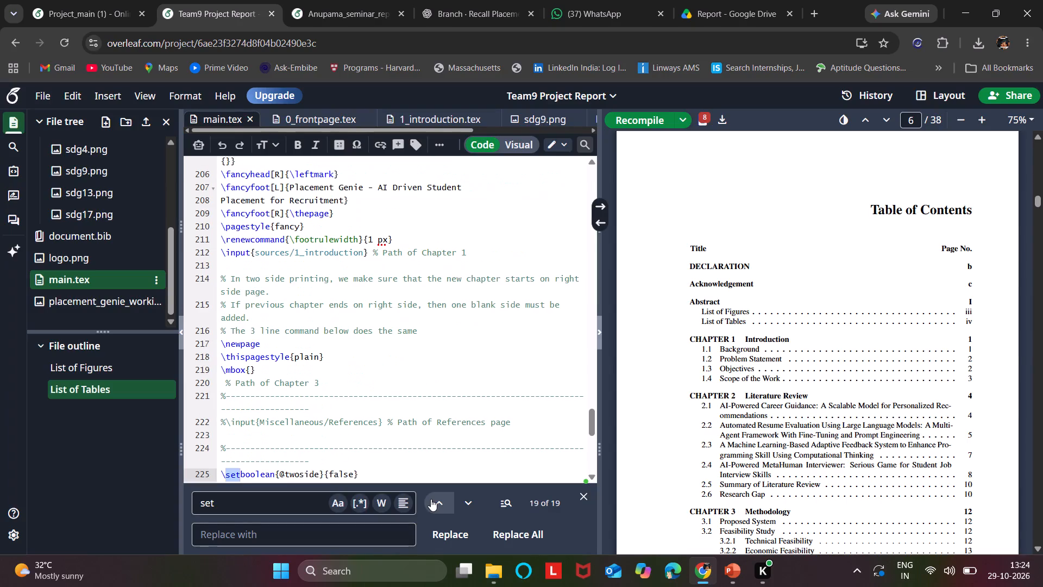
pyautogui.scroll(-2, 370, 317)
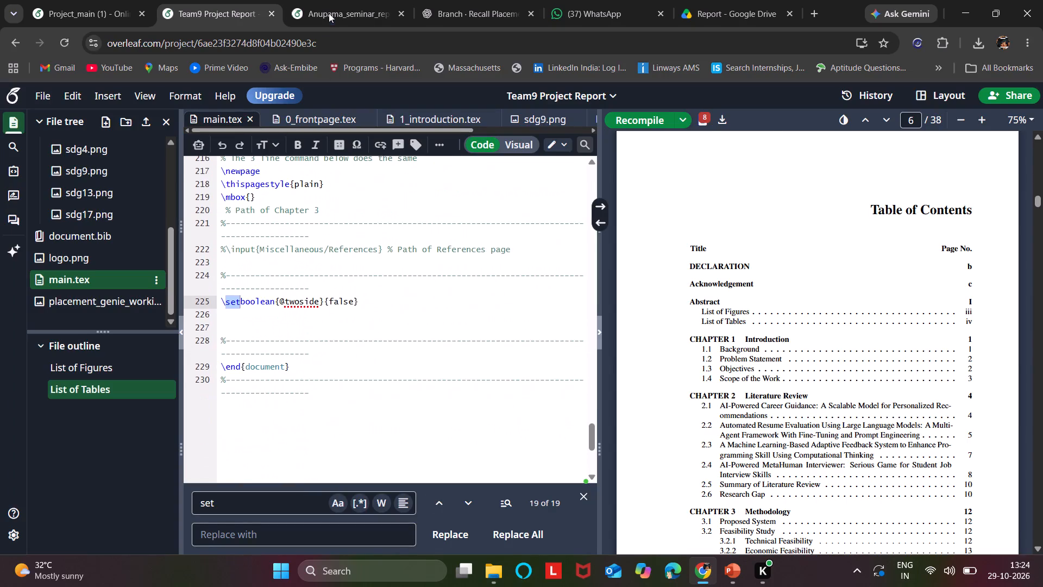
# Compare the "set" commands from the document's end back to the tocdepth counter between the seminar report's main.tex and the Team9 main.tex.
pyautogui.click(329, 10)
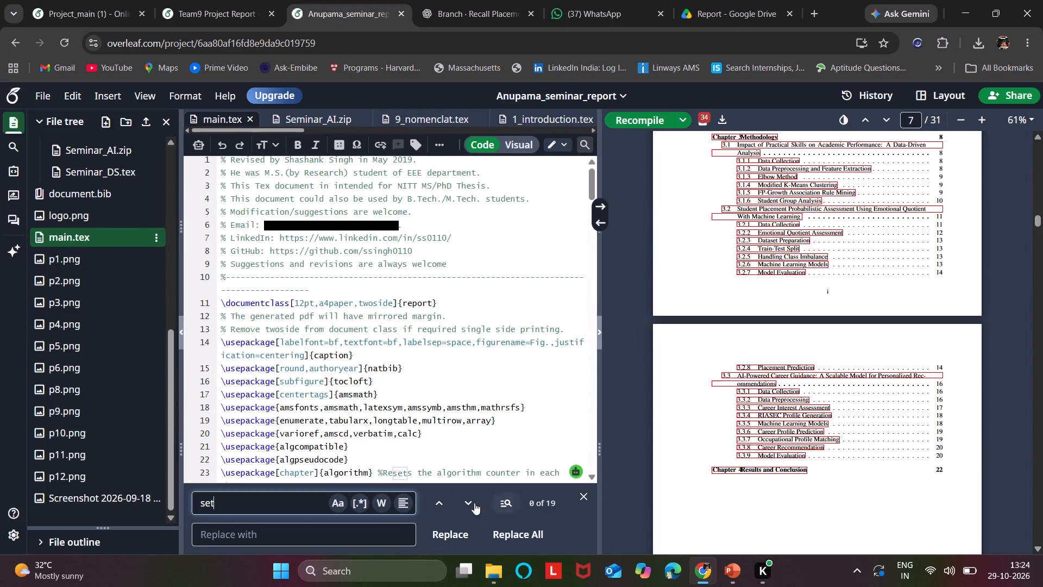
pyautogui.click(441, 499)
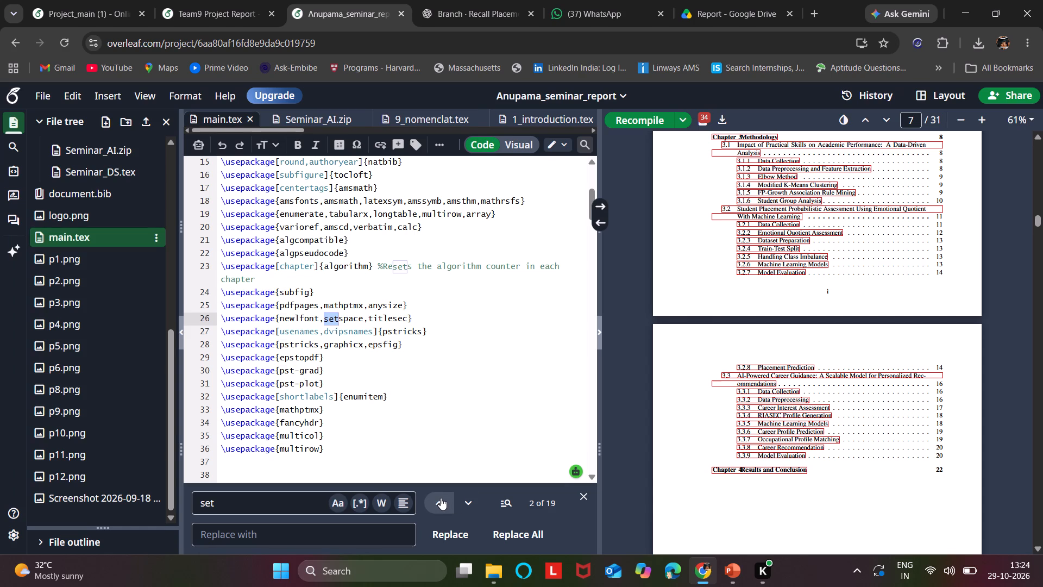
pyautogui.click(441, 498)
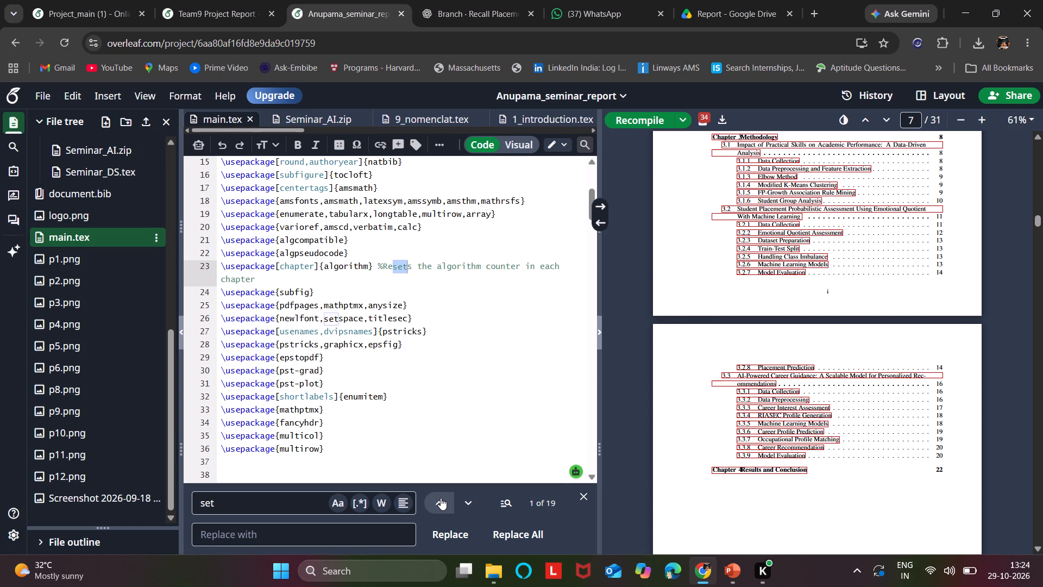
pyautogui.click(441, 498)
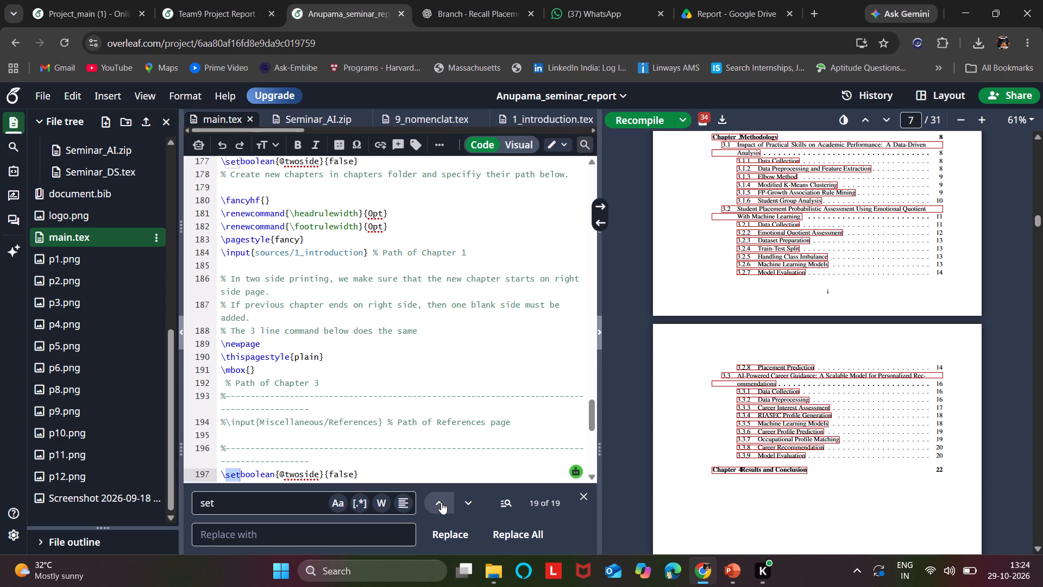
pyautogui.click(441, 502)
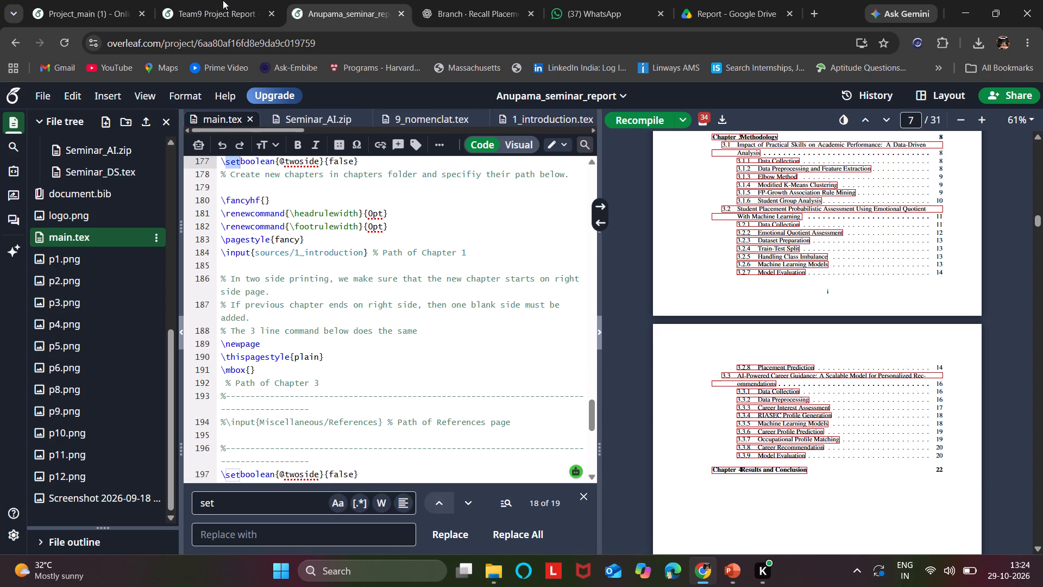
pyautogui.click(216, 0)
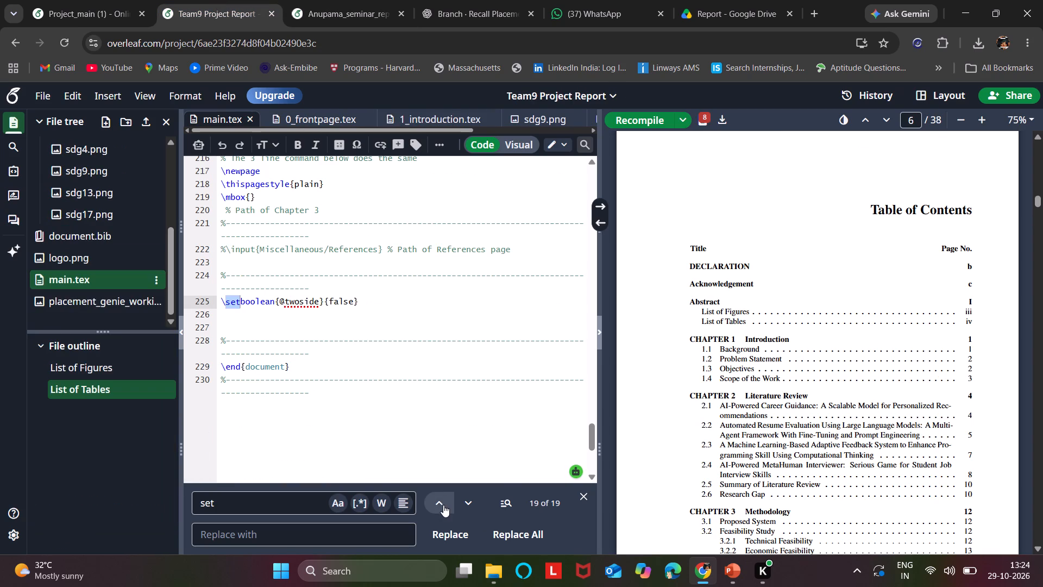
pyautogui.click(442, 503)
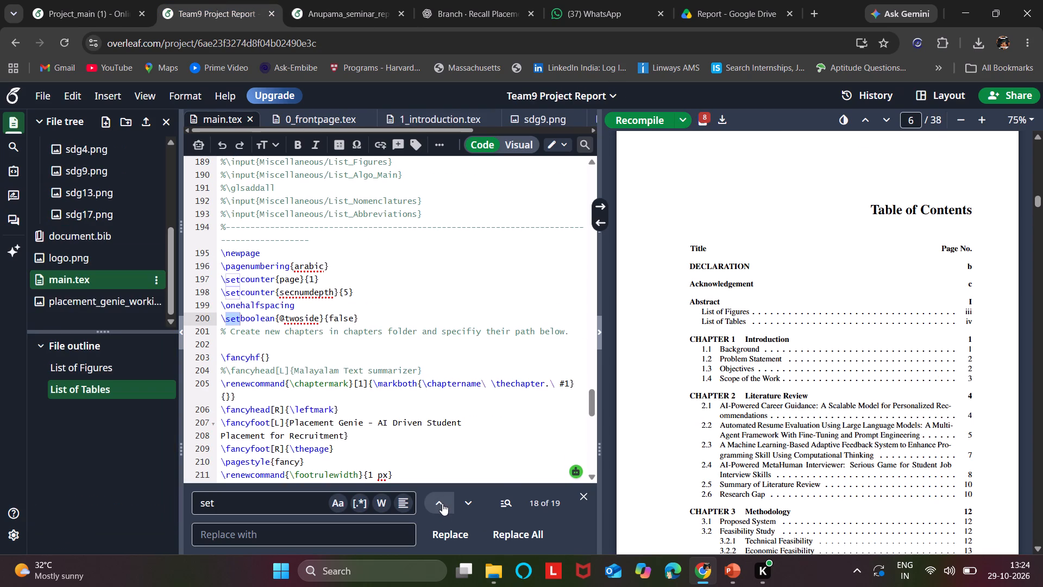
pyautogui.click(442, 503)
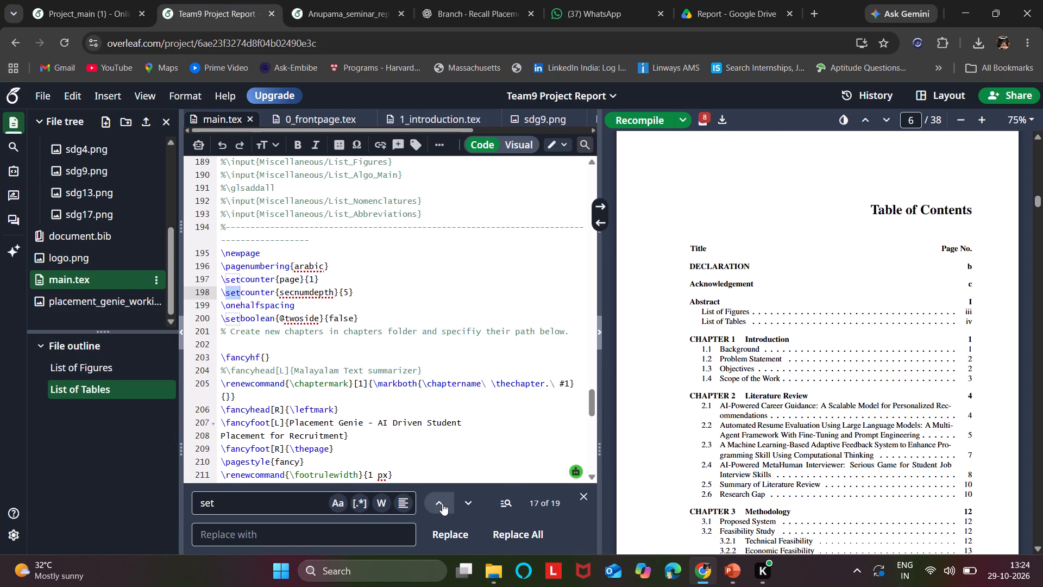
pyautogui.click(442, 503)
pyautogui.click(442, 503)
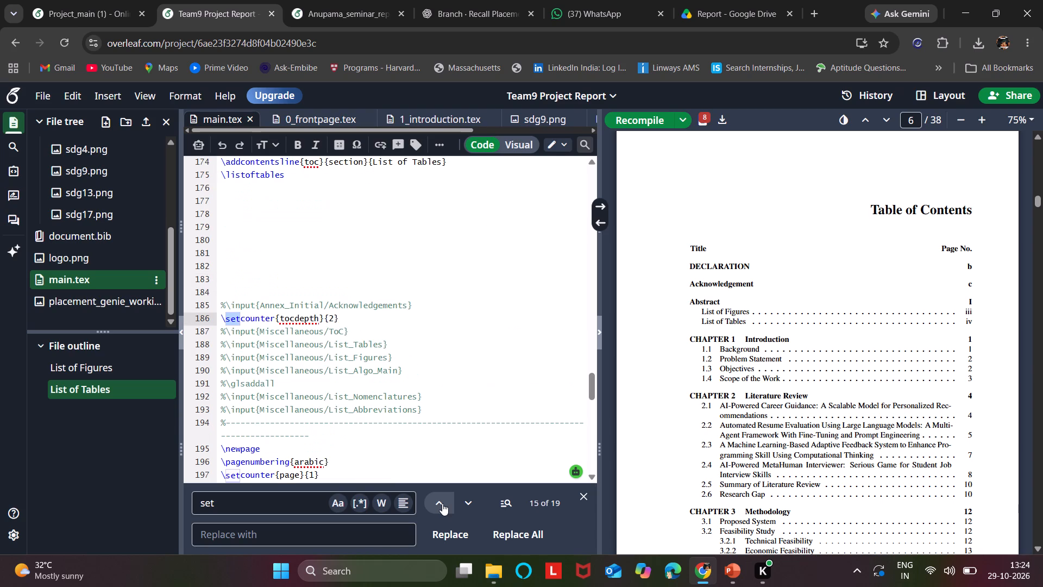
pyautogui.click(310, 0)
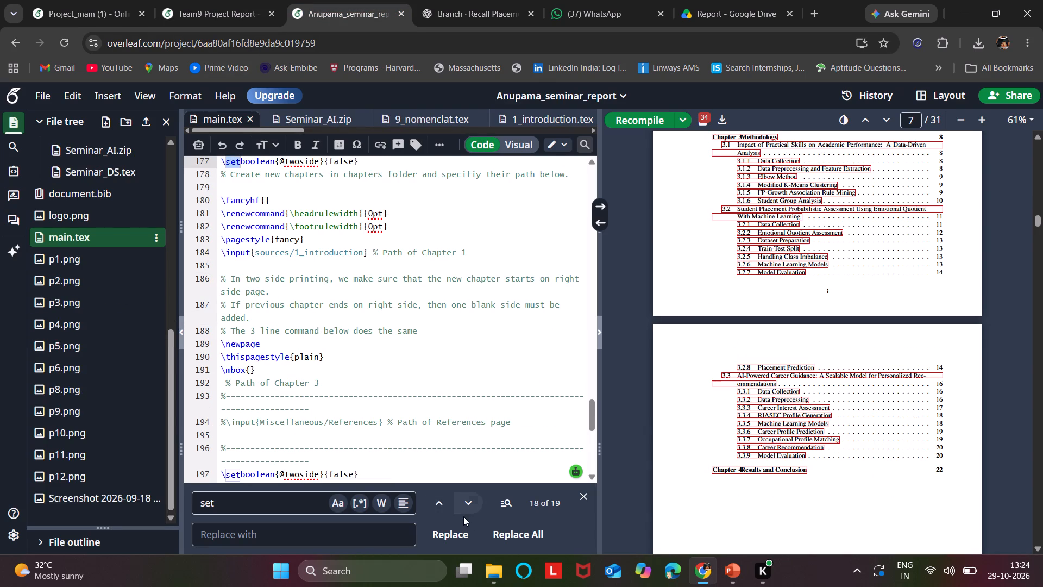
pyautogui.click(450, 503)
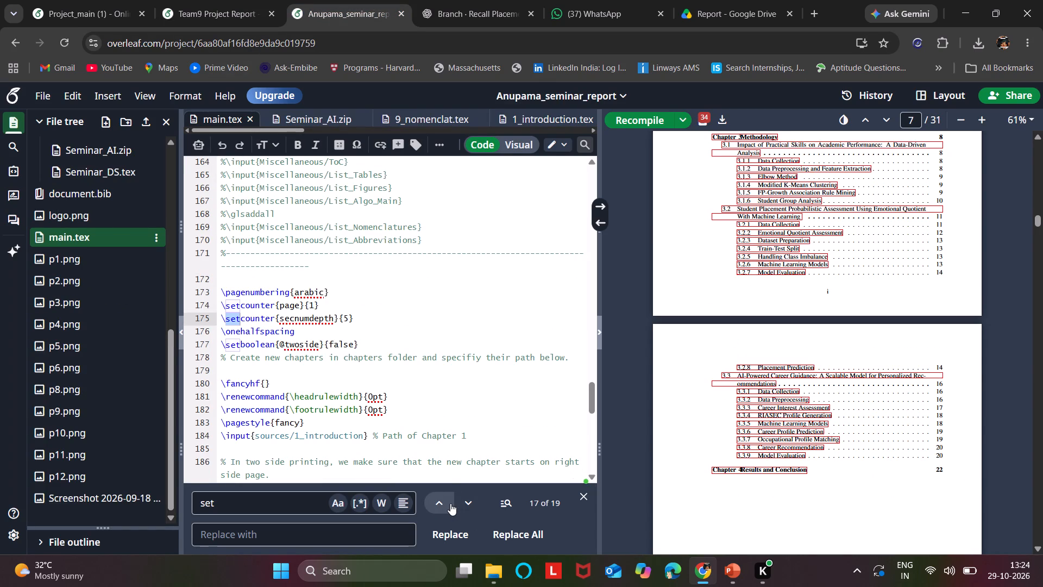
pyautogui.click(206, 0)
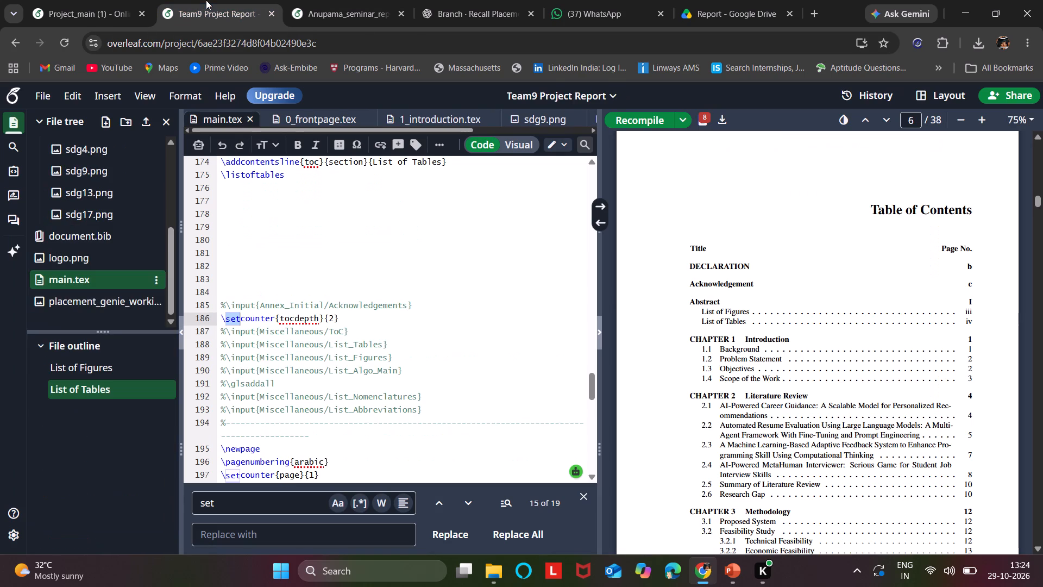
pyautogui.click(331, 0)
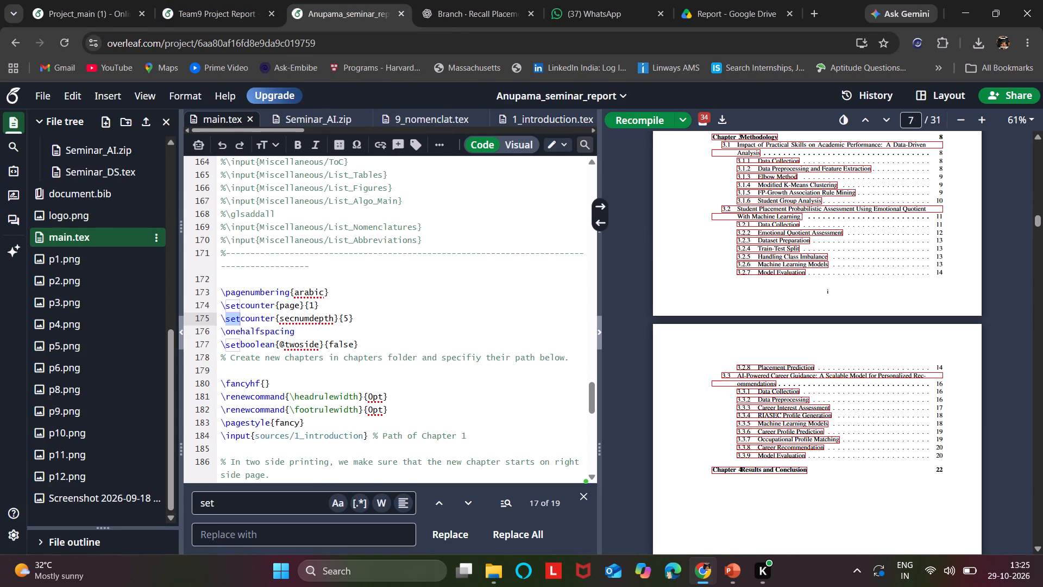
pyautogui.click(447, 505)
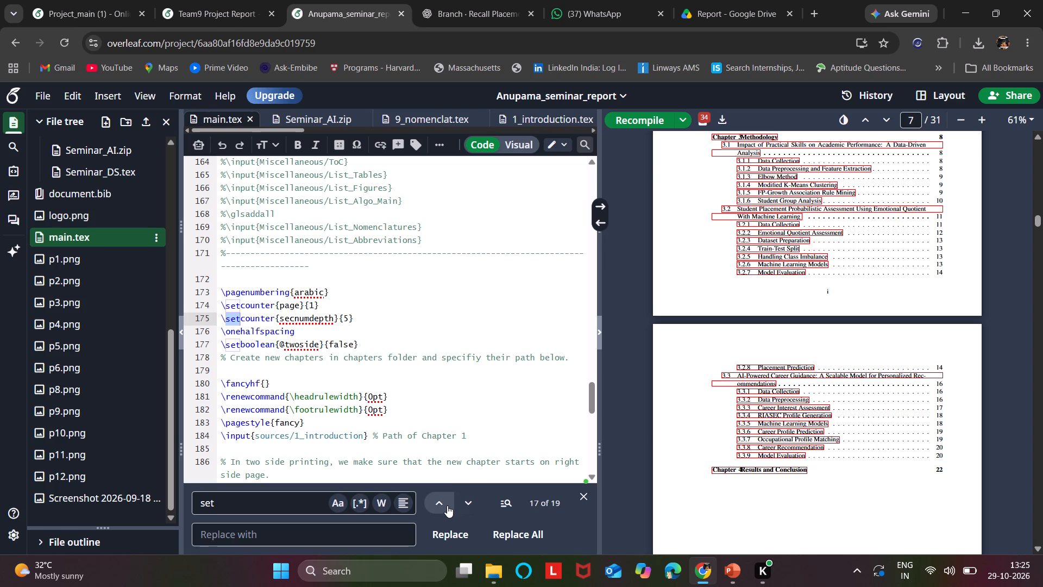
pyautogui.click(447, 505)
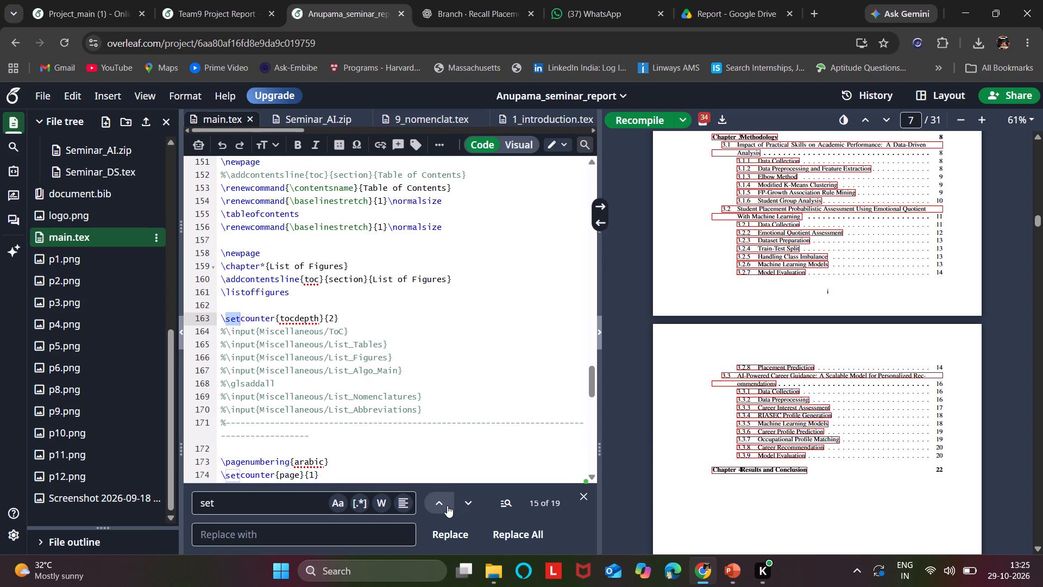
# Trace the "set" matches in the Team9 main.tex back from the tocdepth counter to the table-of-contents chapter-number width command.
pyautogui.click(213, 0)
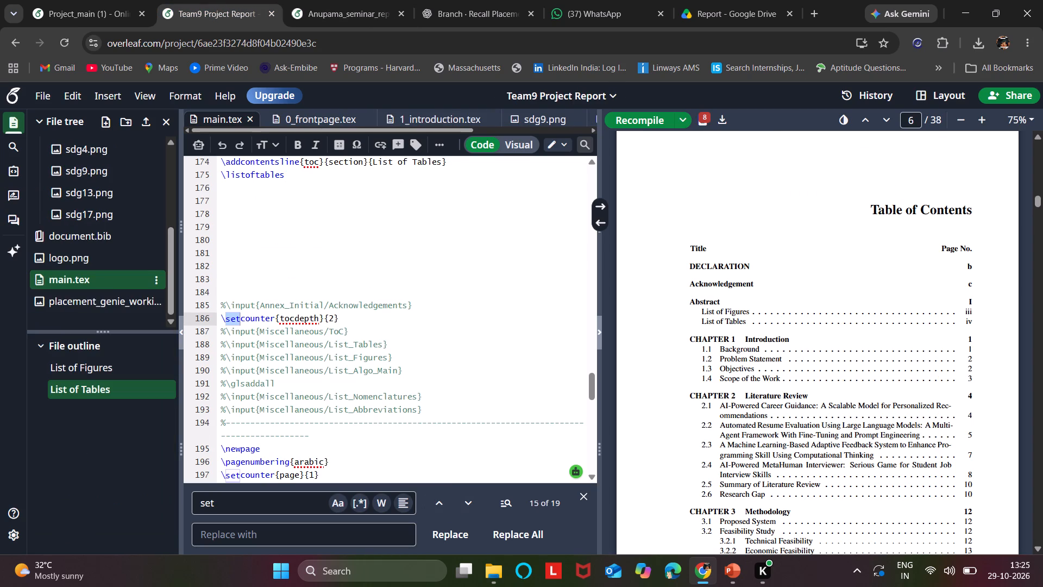
pyautogui.click(440, 495)
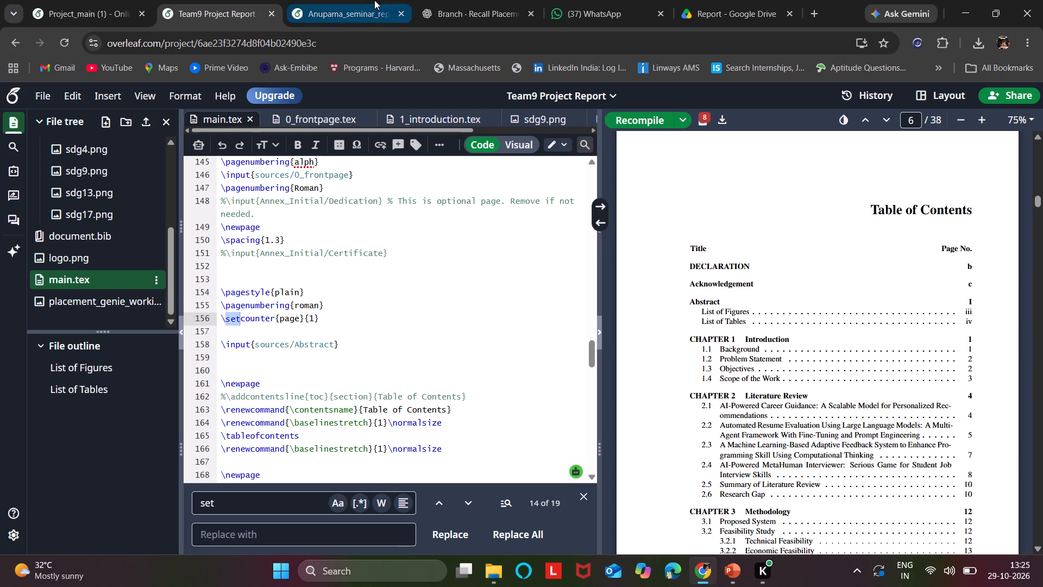
pyautogui.click(445, 501)
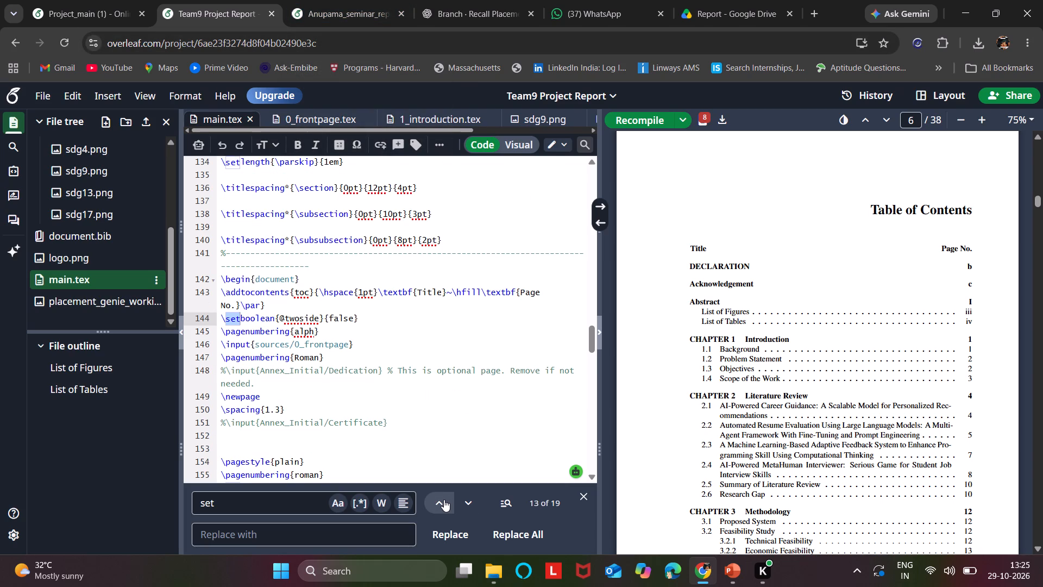
pyautogui.click(444, 500)
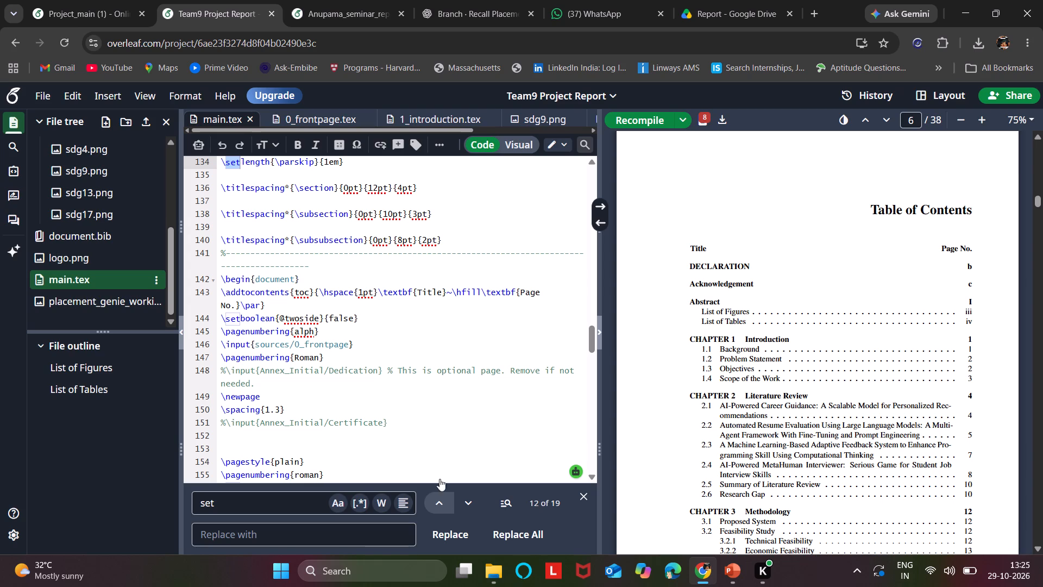
pyautogui.click(438, 508)
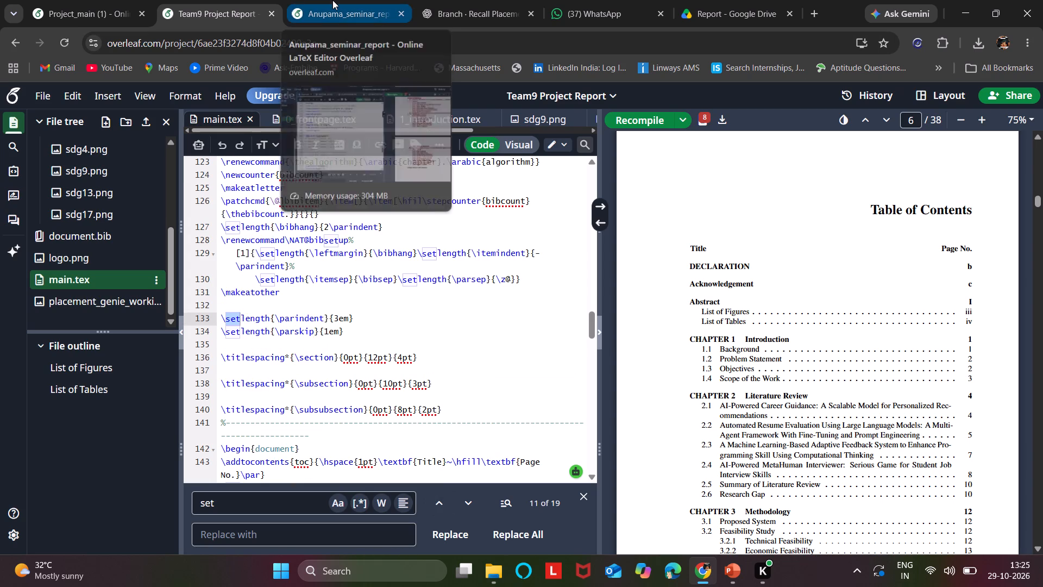
pyautogui.click(440, 505)
pyautogui.click(440, 505)
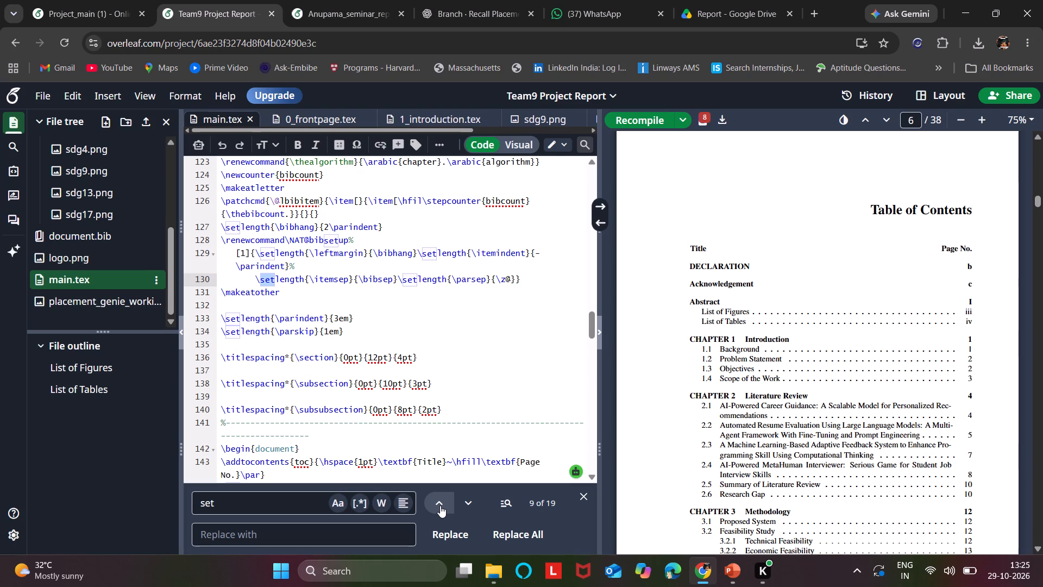
pyautogui.click(440, 505)
pyautogui.click(440, 505)
pyautogui.click(440, 505)
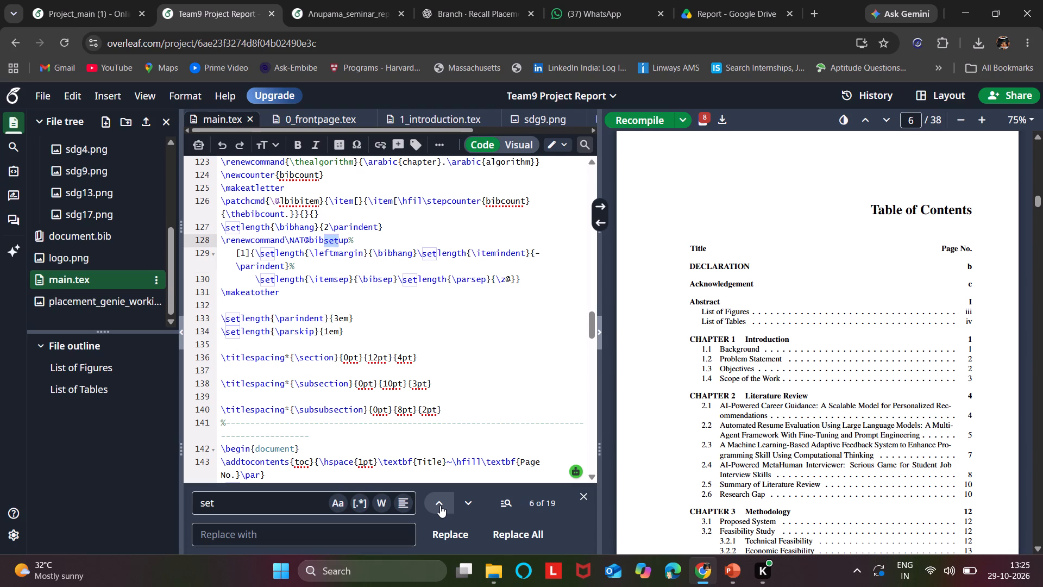
pyautogui.click(440, 505)
pyautogui.click(440, 505)
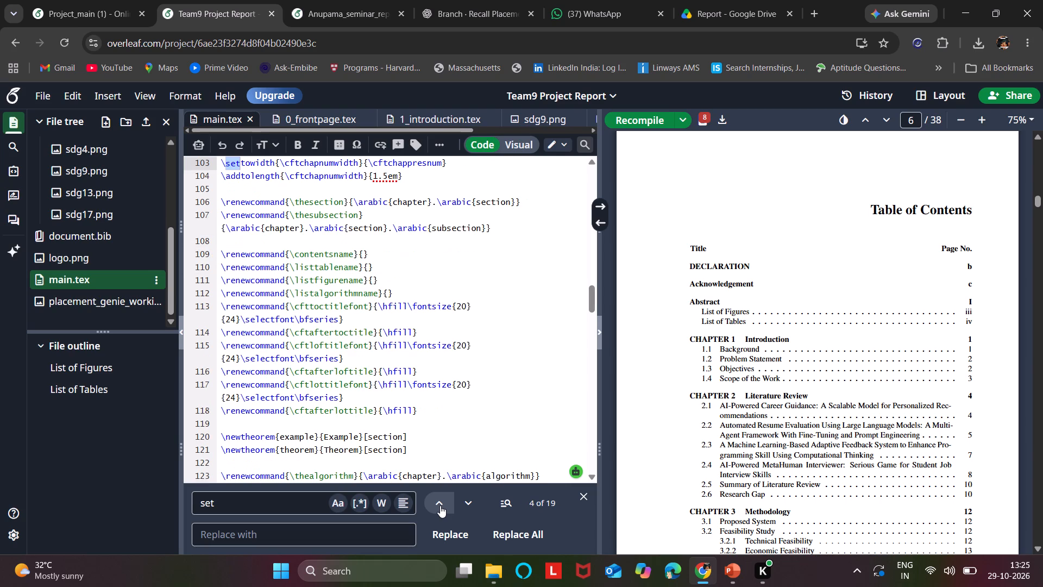
pyautogui.scroll(1, 357, 359)
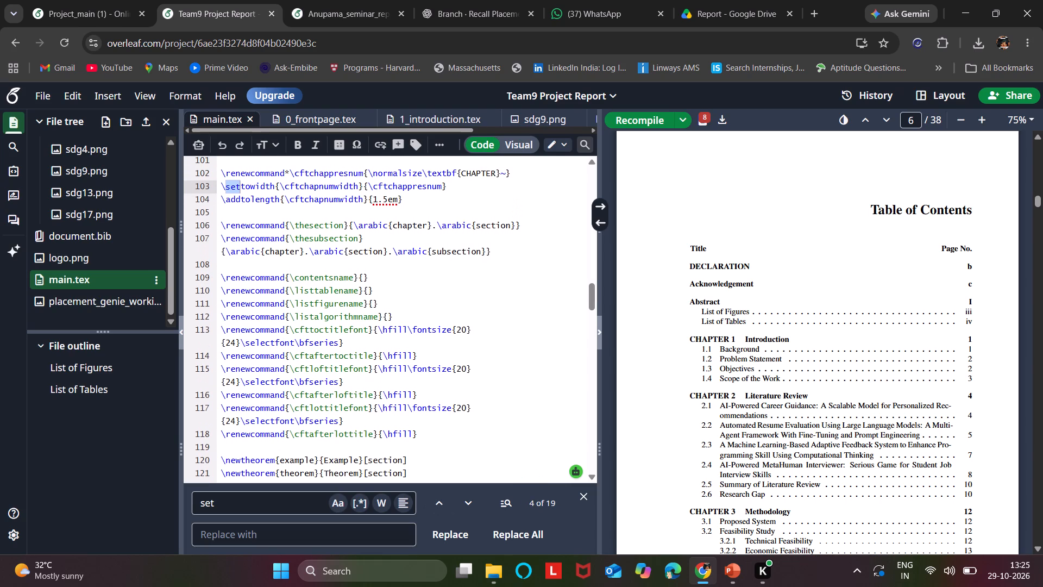
# Trace the "set" matches in the seminar report's main.tex back from the tocdepth counter to the parindent length, checking against the Team9 main.tex.
pyautogui.click(311, 19)
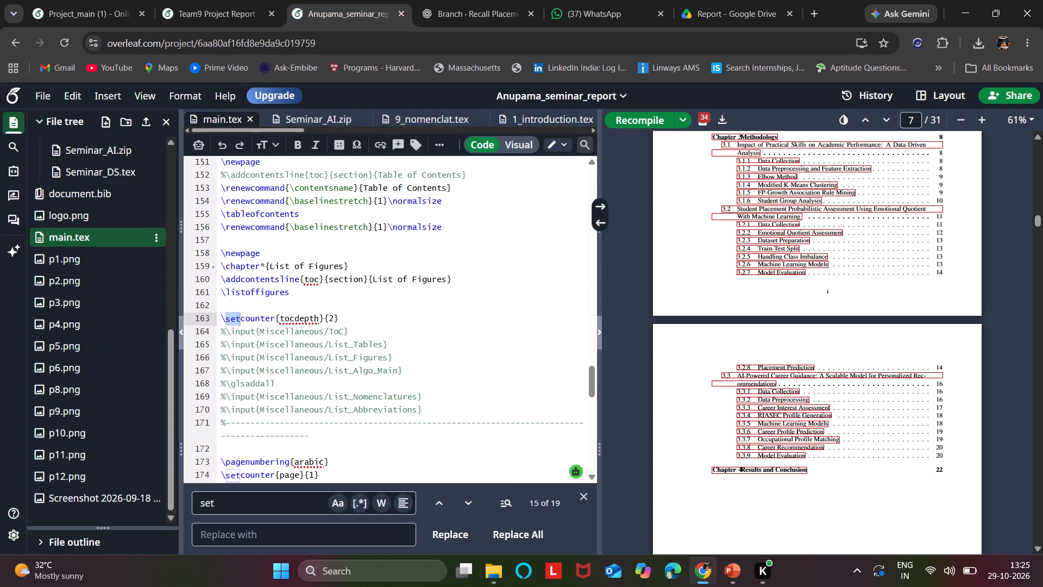
pyautogui.click(441, 499)
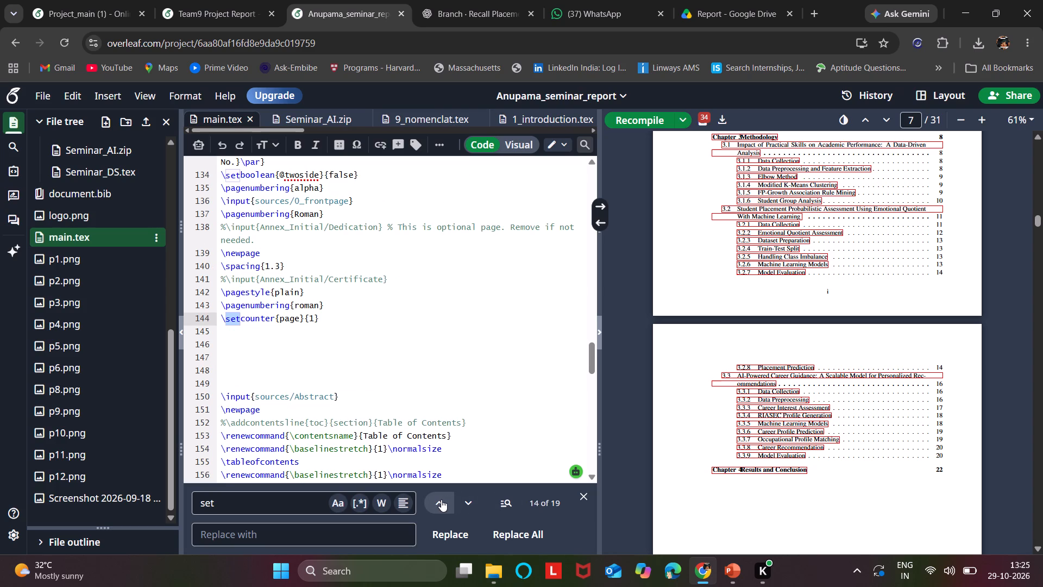
pyautogui.click(441, 499)
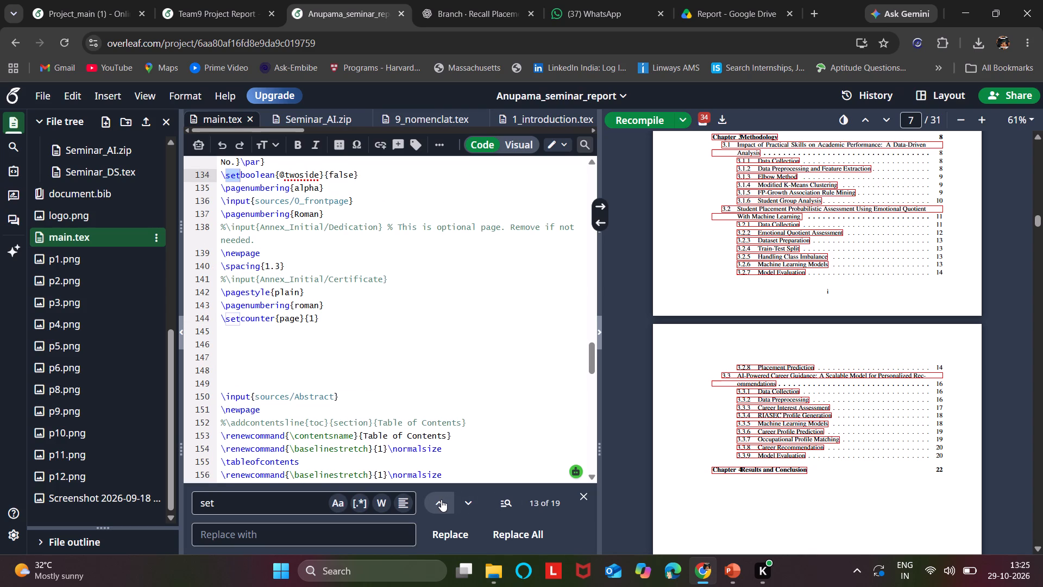
pyautogui.click(441, 499)
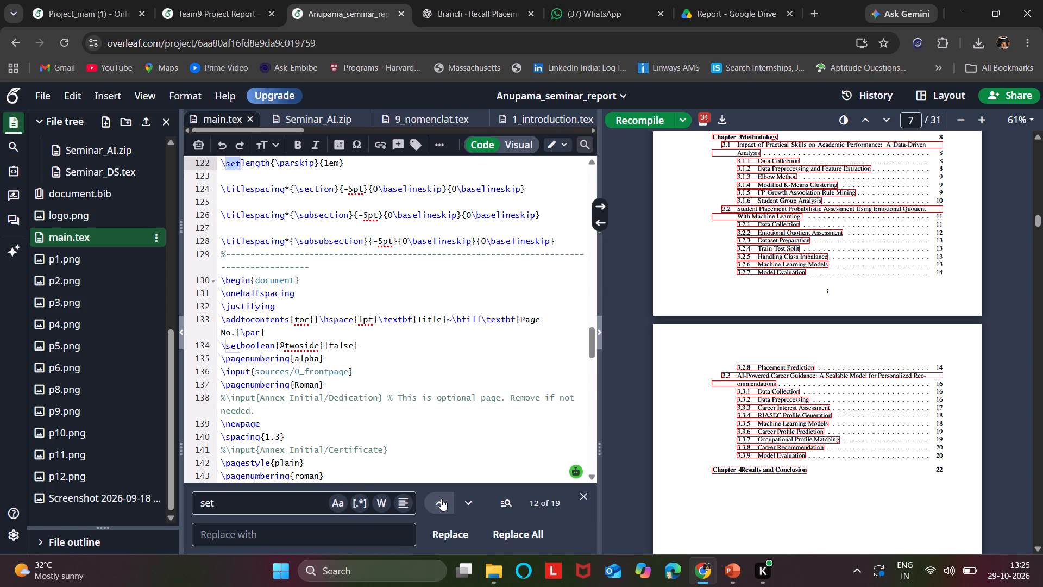
pyautogui.click(431, 499)
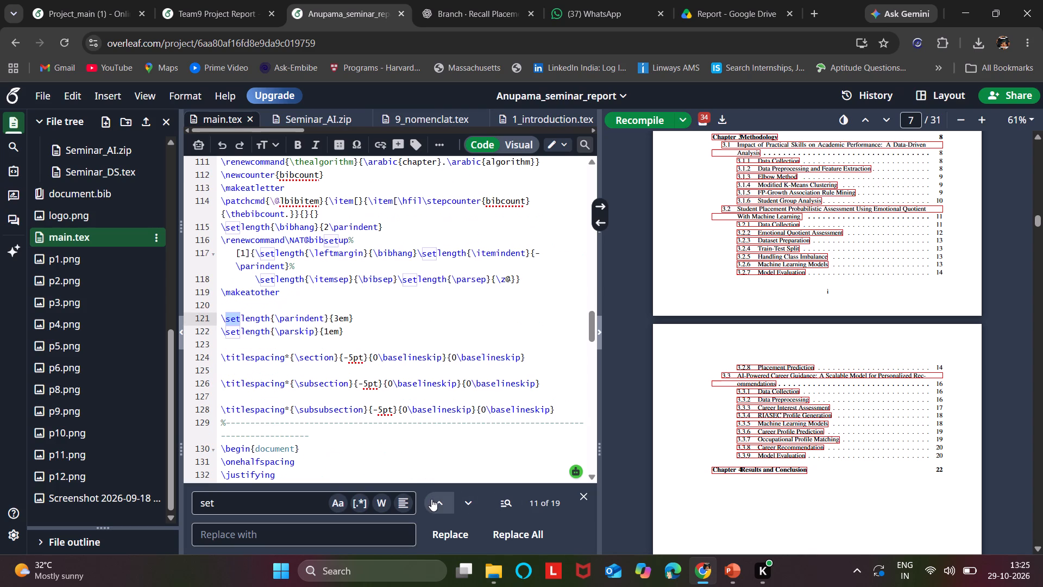
pyautogui.click(220, 0)
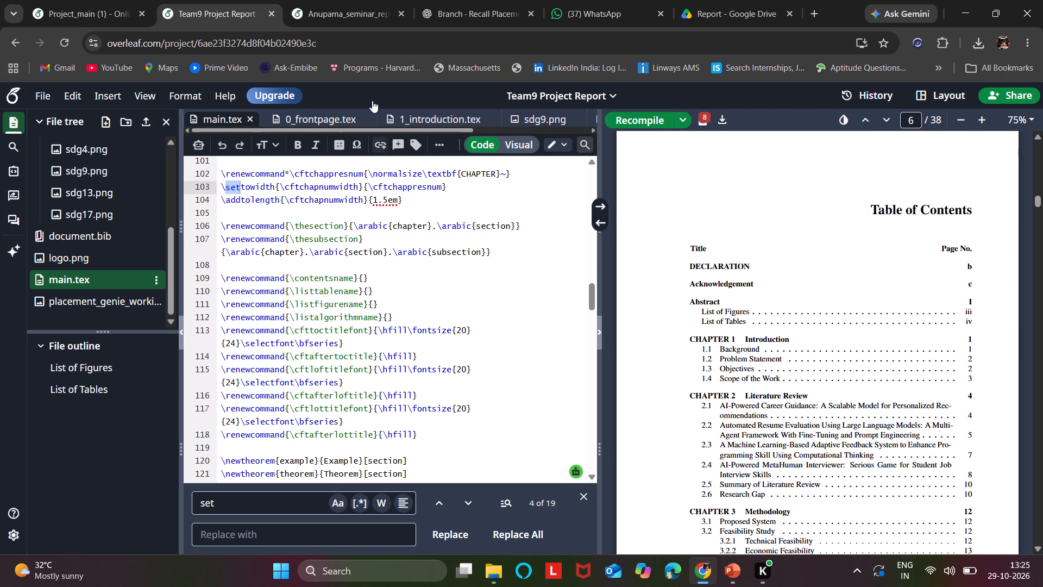
pyautogui.click(345, 1)
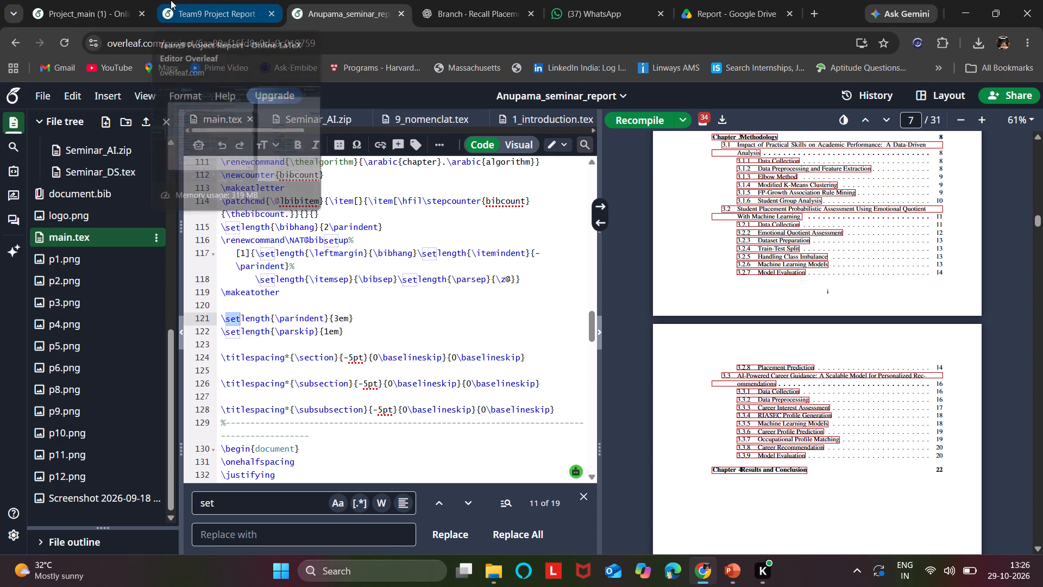
# Trace the "set" matches in the Team9 main.tex back from the chapter-number width, wrapping around to the parsep length, and compare with the seminar report.
pyautogui.click(187, 0)
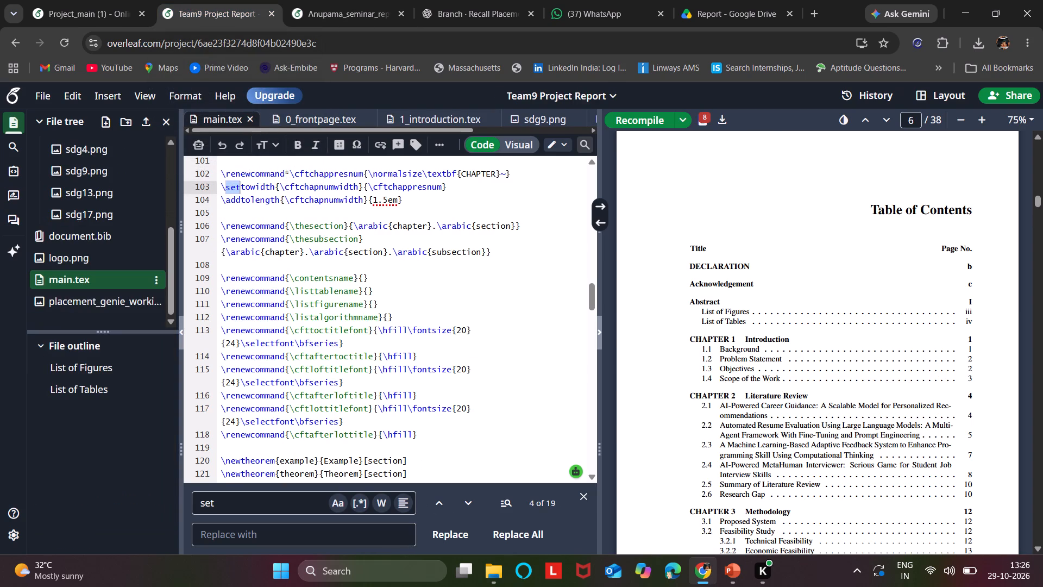
pyautogui.click(440, 510)
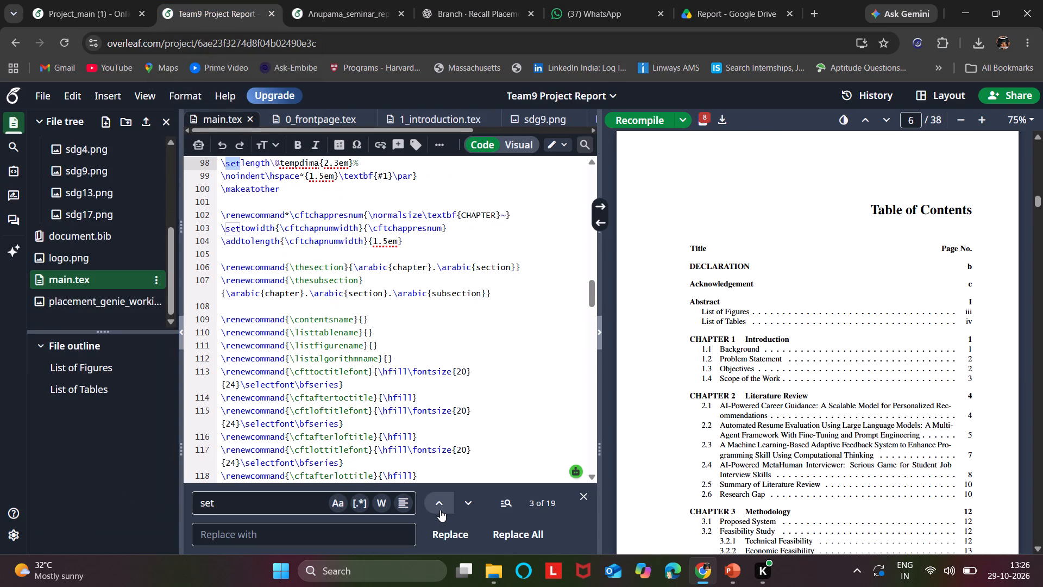
pyautogui.click(440, 510)
pyautogui.click(440, 510)
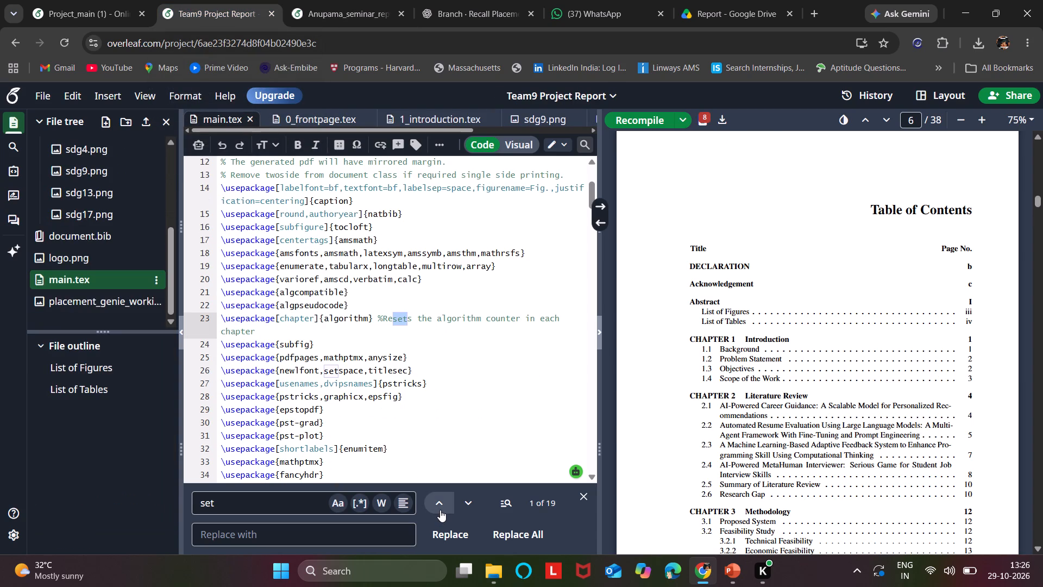
pyautogui.click(440, 510)
pyautogui.click(440, 510)
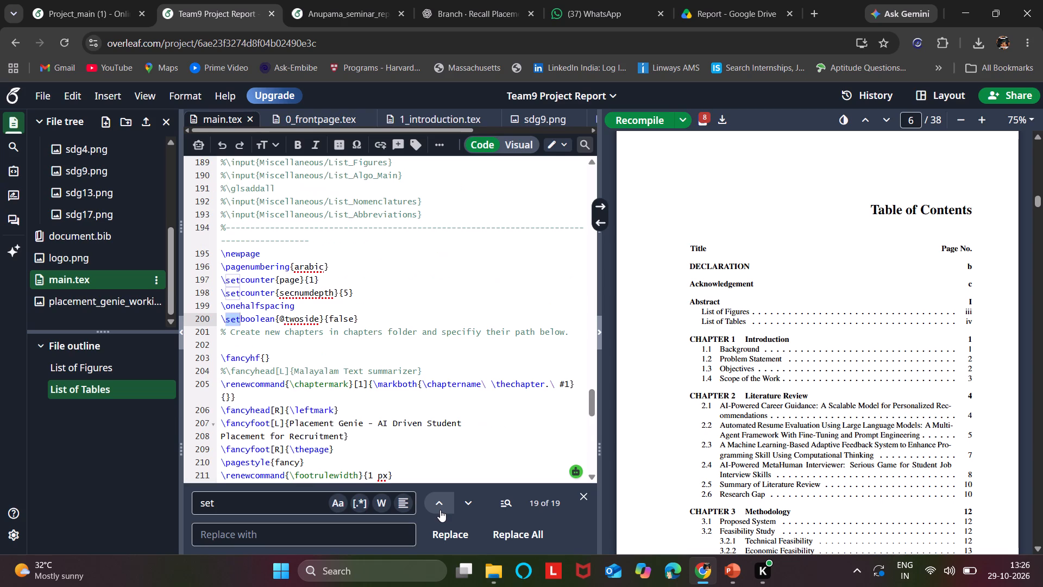
pyautogui.click(440, 510)
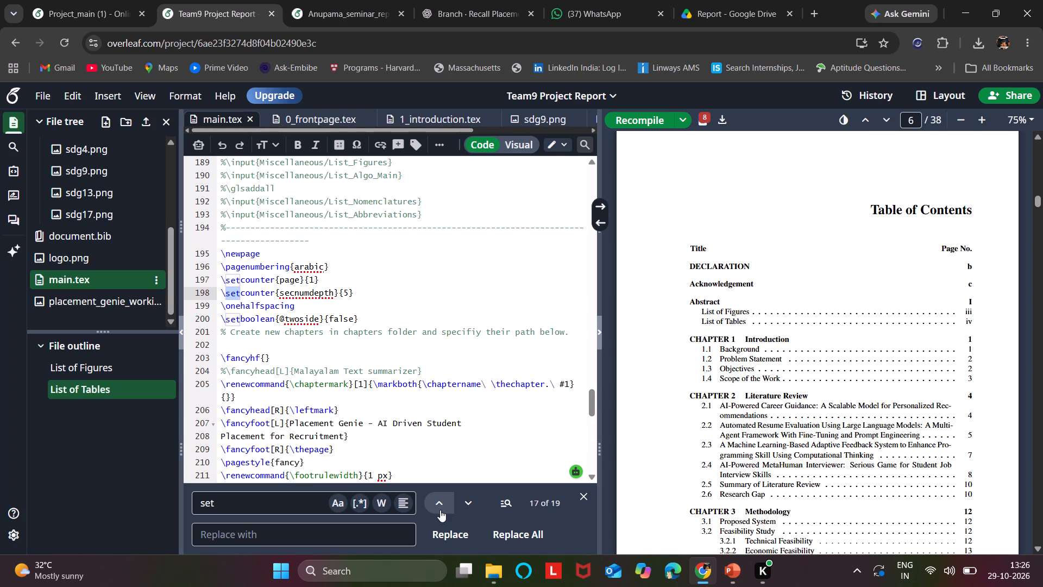
pyautogui.click(440, 510)
pyautogui.click(440, 510)
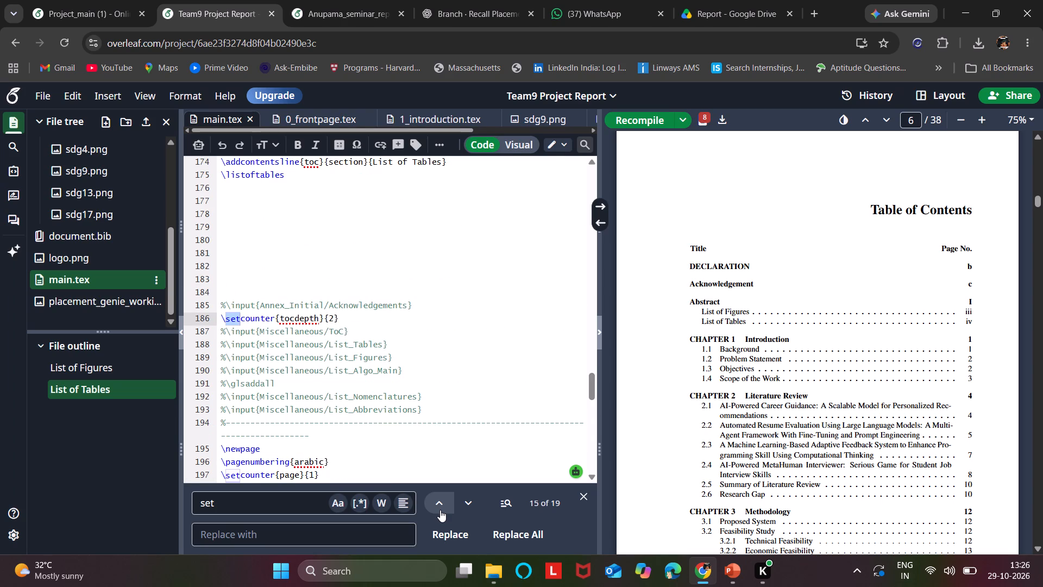
pyautogui.click(440, 510)
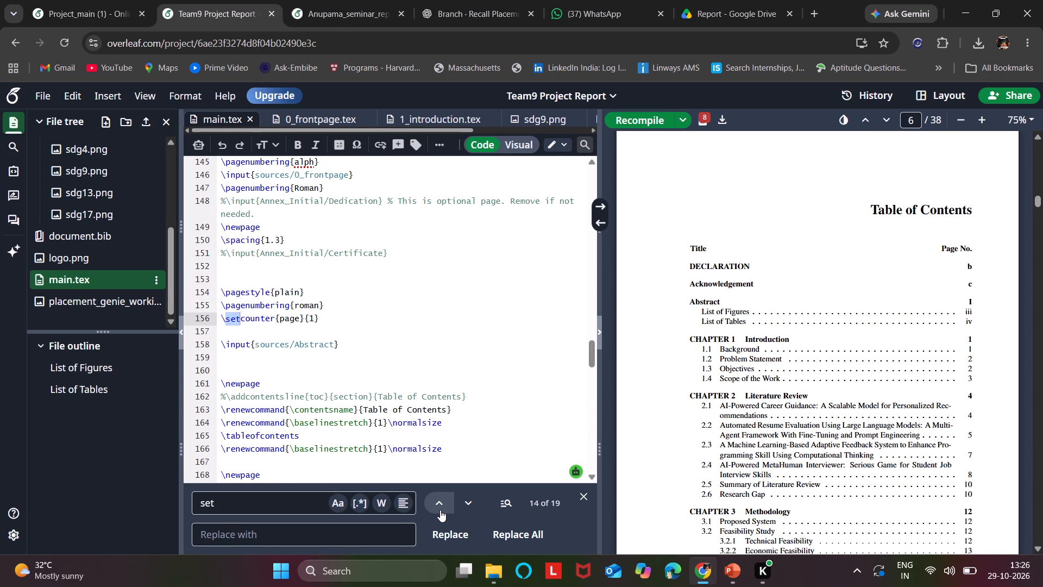
pyautogui.click(440, 510)
pyautogui.click(440, 510)
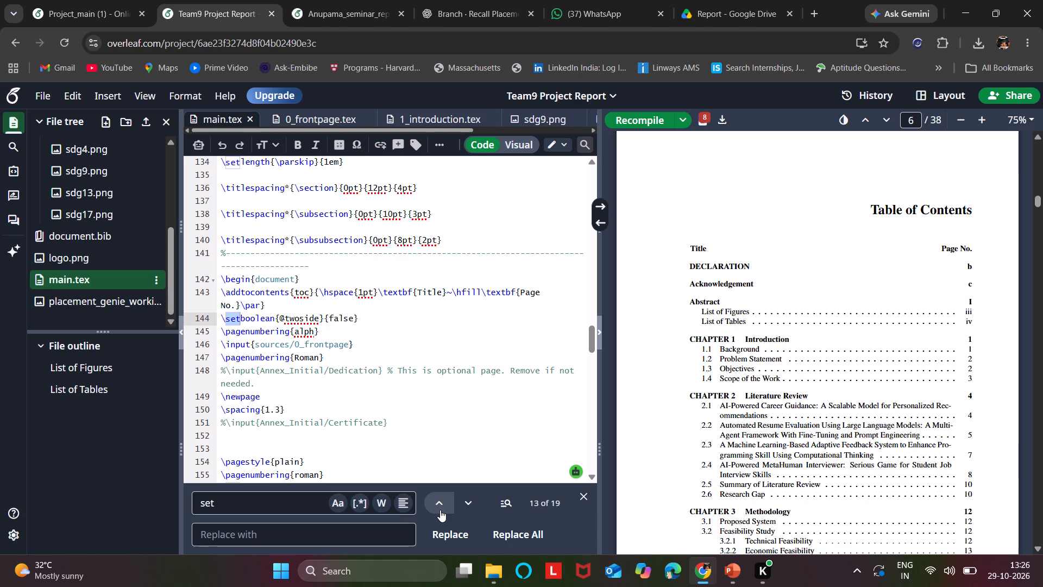
pyautogui.click(440, 510)
pyautogui.click(440, 510)
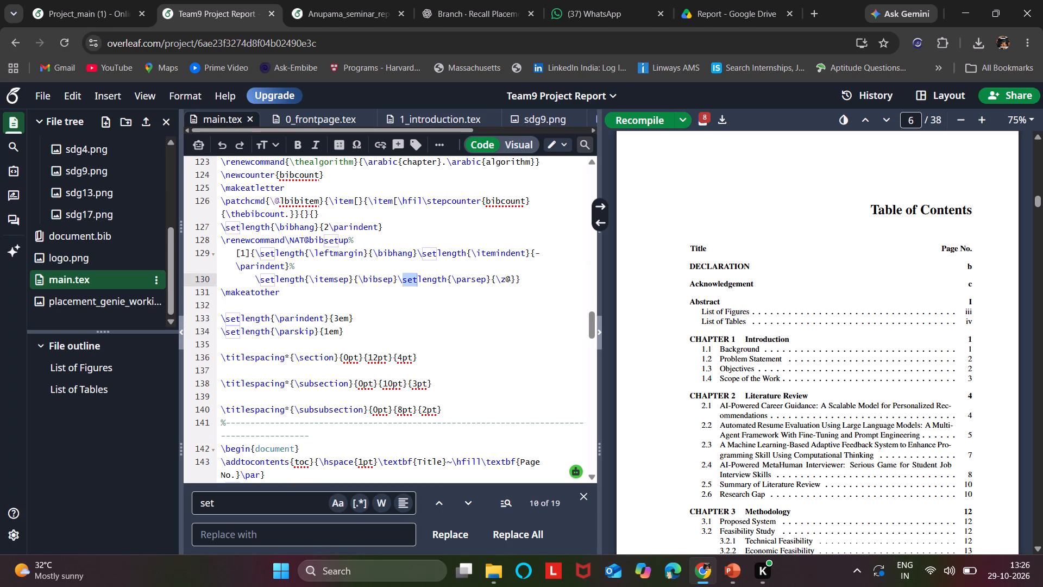
pyautogui.click(336, 0)
pyautogui.click(206, 0)
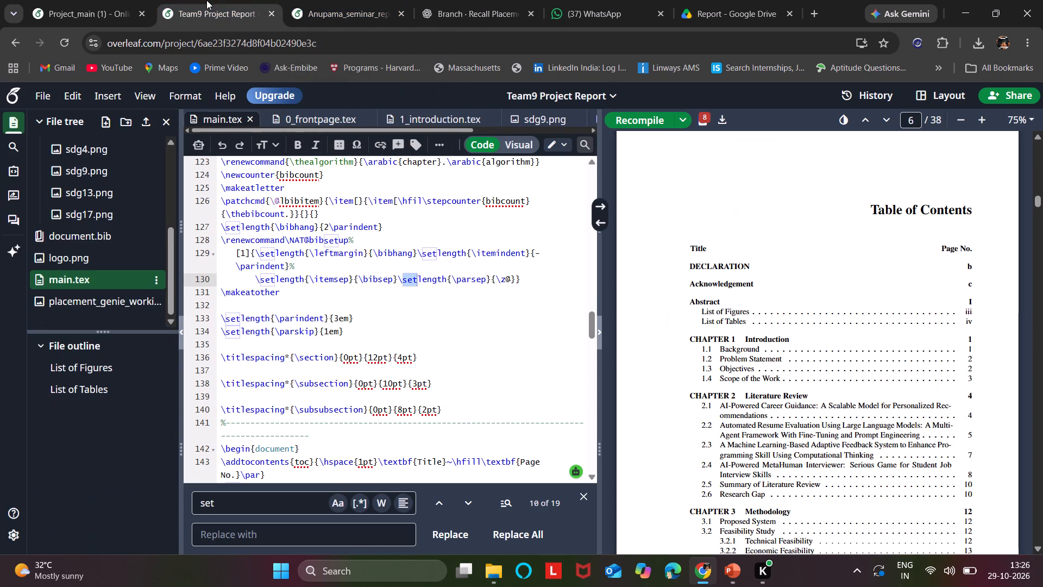
pyautogui.click(353, 0)
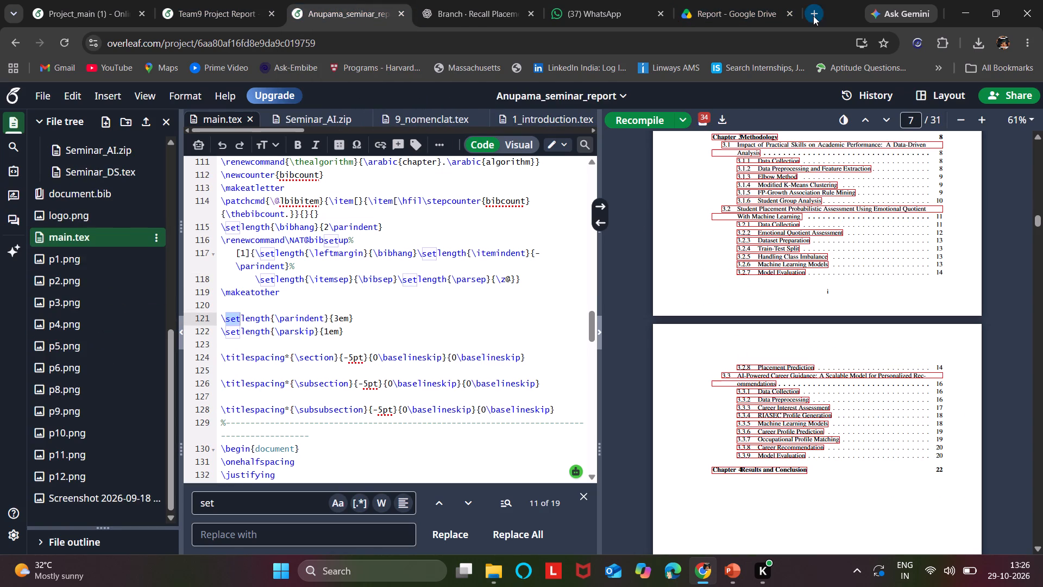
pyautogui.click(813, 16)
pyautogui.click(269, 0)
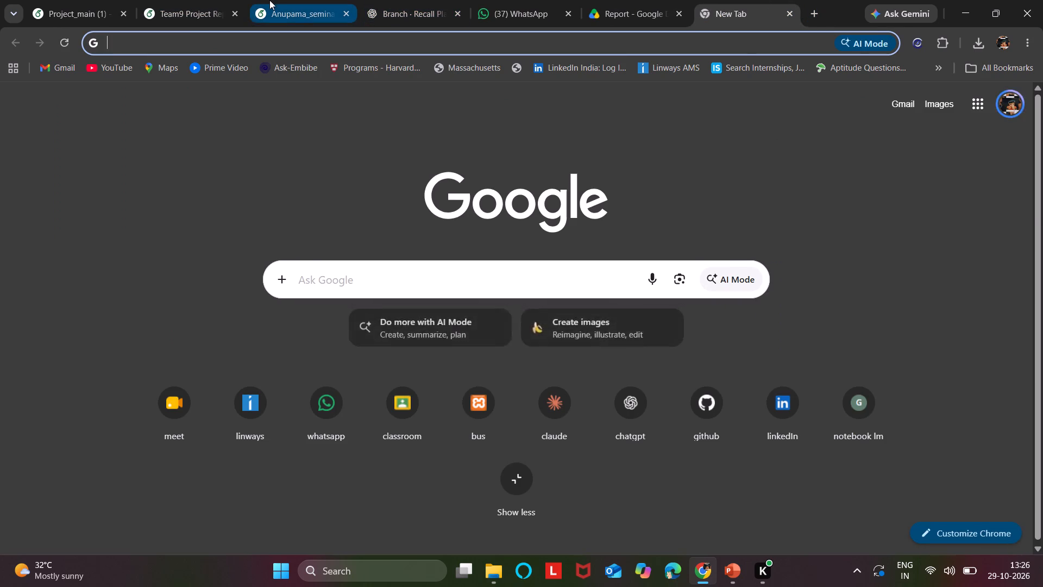
# Recompile the seminar report to refresh its PDF, checking the abstract page.
pyautogui.scroll(-6, 701, 304)
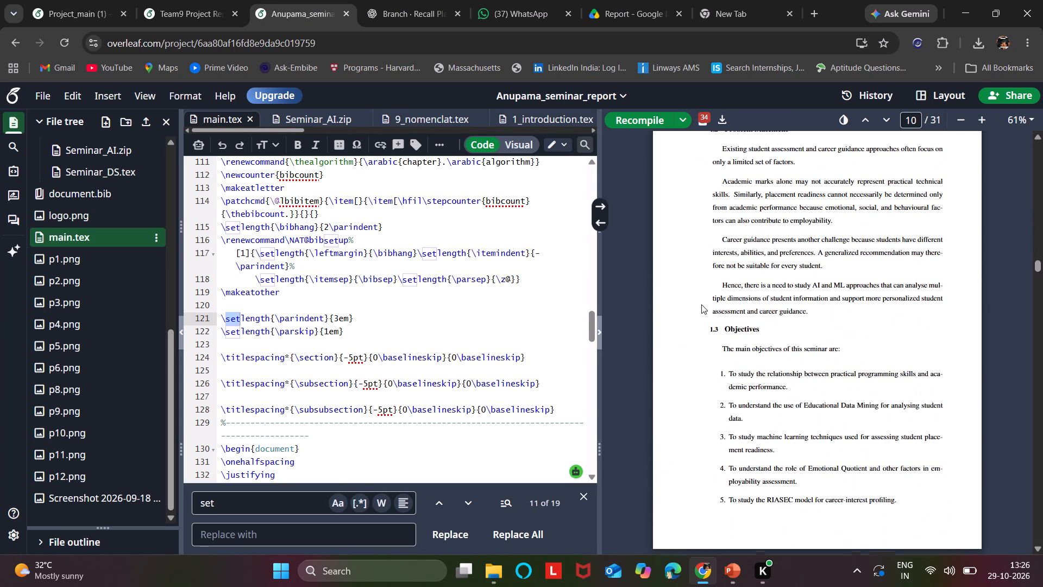
pyautogui.scroll(-3, 701, 304)
pyautogui.scroll(5, 701, 304)
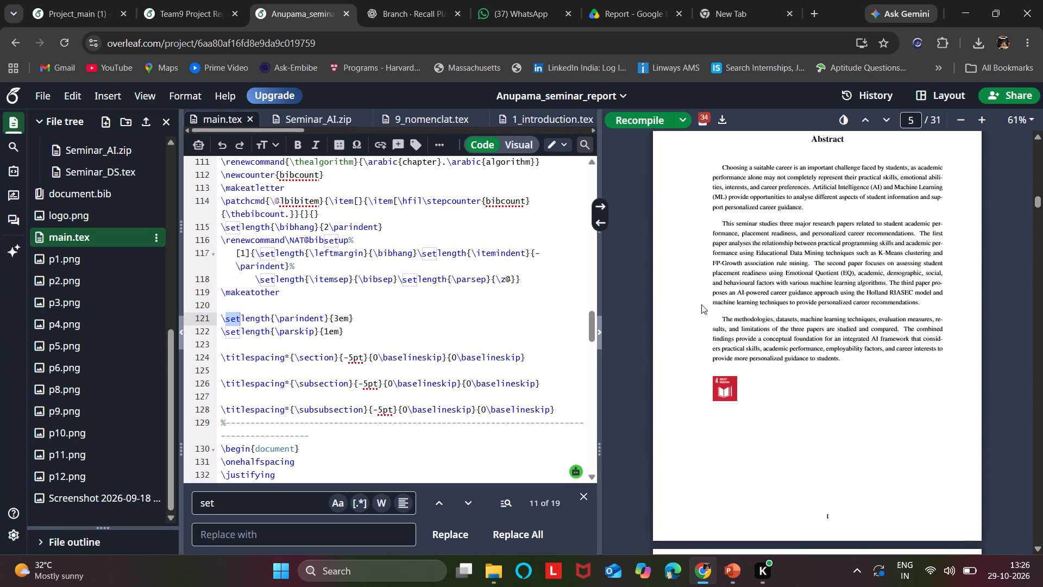
pyautogui.scroll(3, 701, 304)
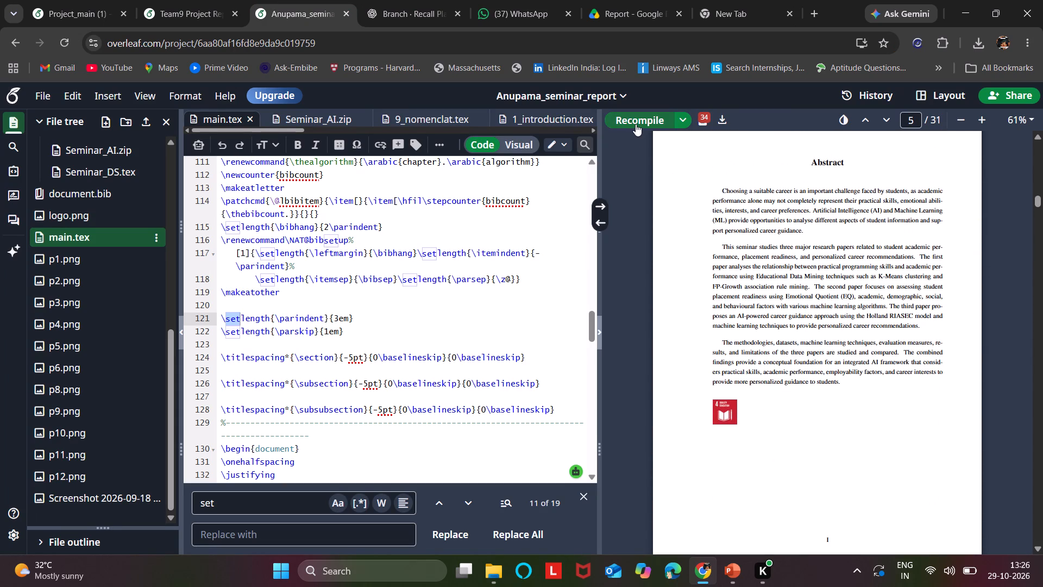
pyautogui.click(636, 124)
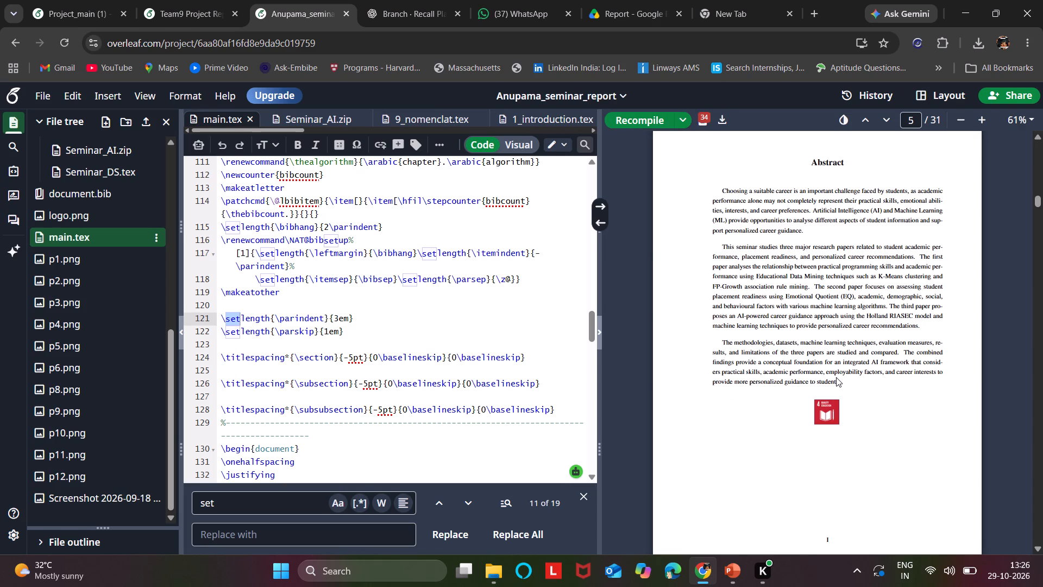
# Examine the title page, Bonafide Certificate and declaration in the recompiled seminar report PDF.
pyautogui.scroll(18, 836, 377)
pyautogui.scroll(7, 836, 377)
pyautogui.scroll(-1, 836, 377)
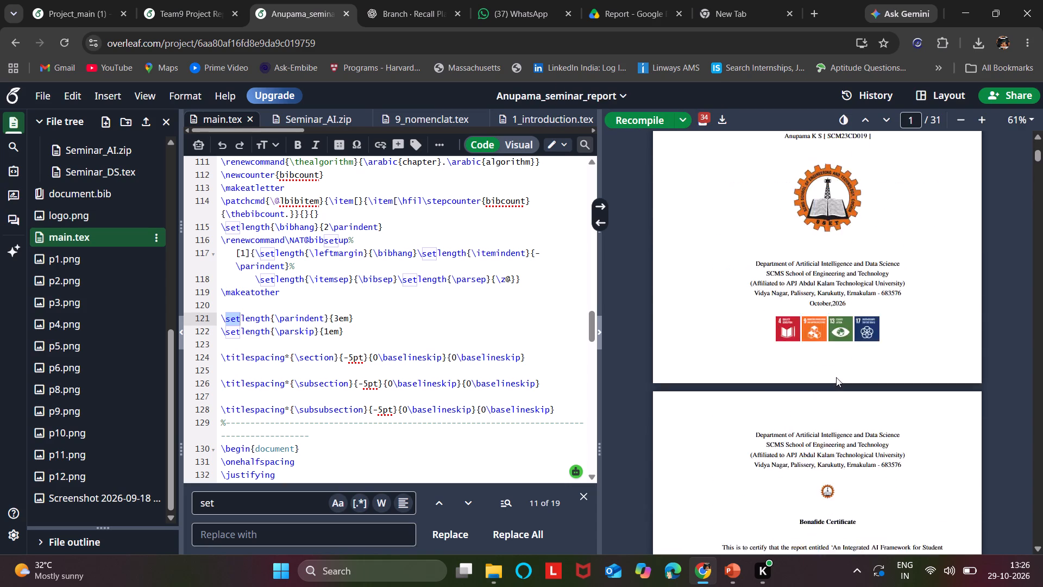
pyautogui.scroll(-2, 836, 377)
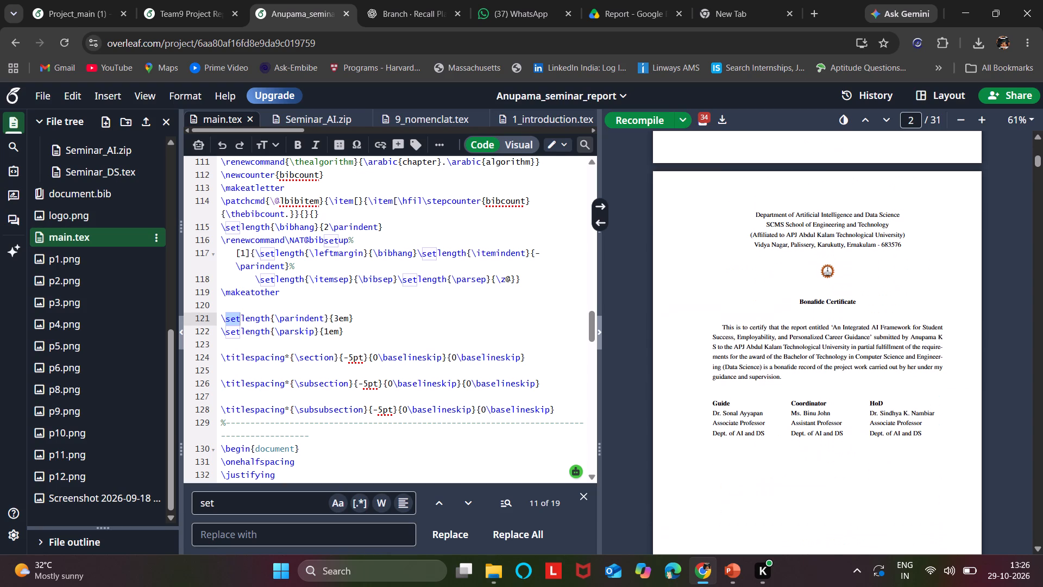
pyautogui.scroll(1, 836, 377)
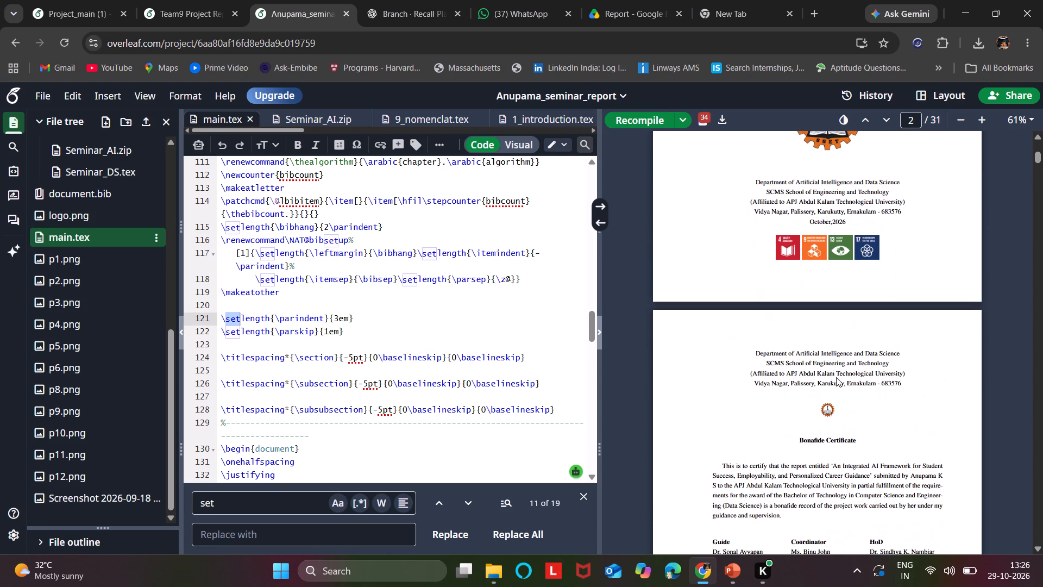
pyautogui.scroll(-2, 836, 377)
pyautogui.scroll(1, 836, 377)
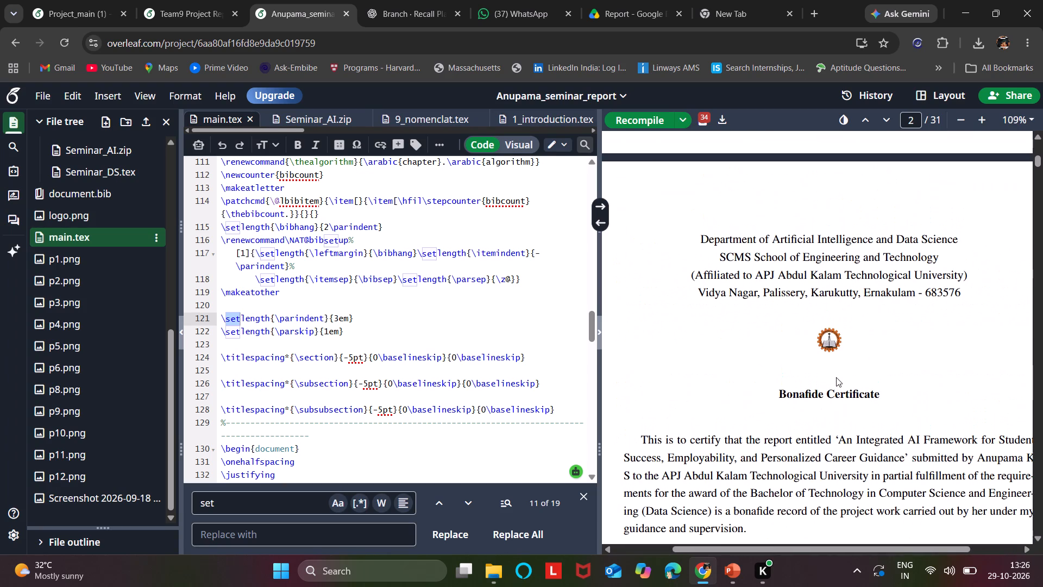
pyautogui.scroll(1, 836, 377)
pyautogui.scroll(-5, 836, 377)
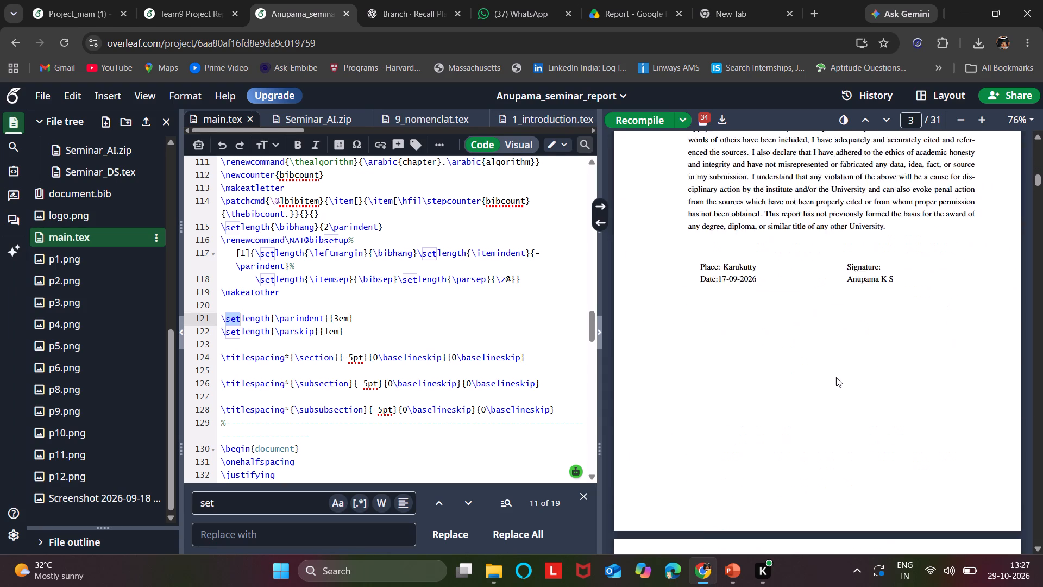
pyautogui.scroll(-3, 836, 377)
pyautogui.scroll(9, 836, 377)
pyautogui.hscroll(1, 836, 377)
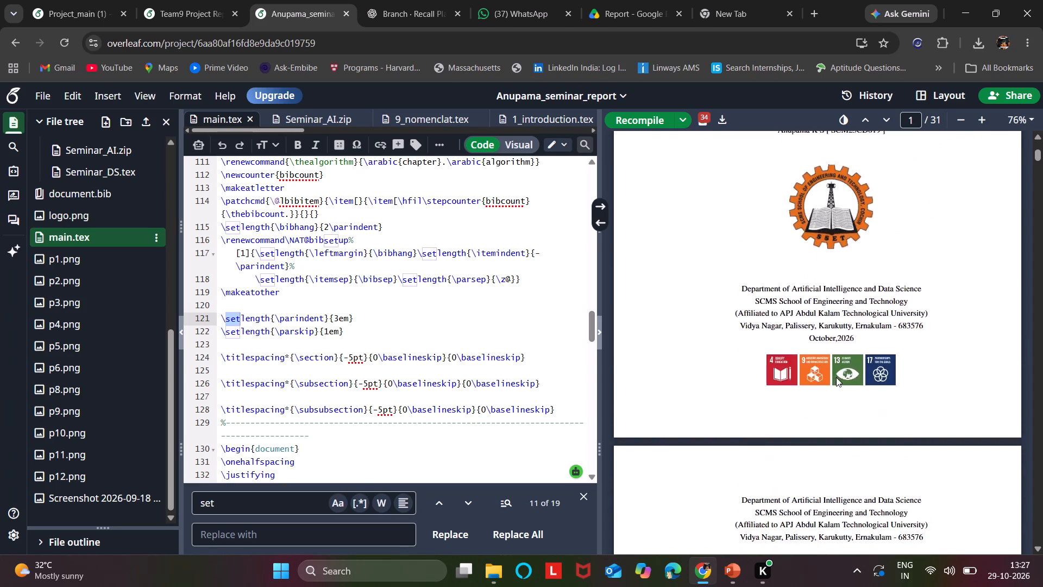
pyautogui.hscroll(1, 836, 377)
pyautogui.scroll(-5, 836, 377)
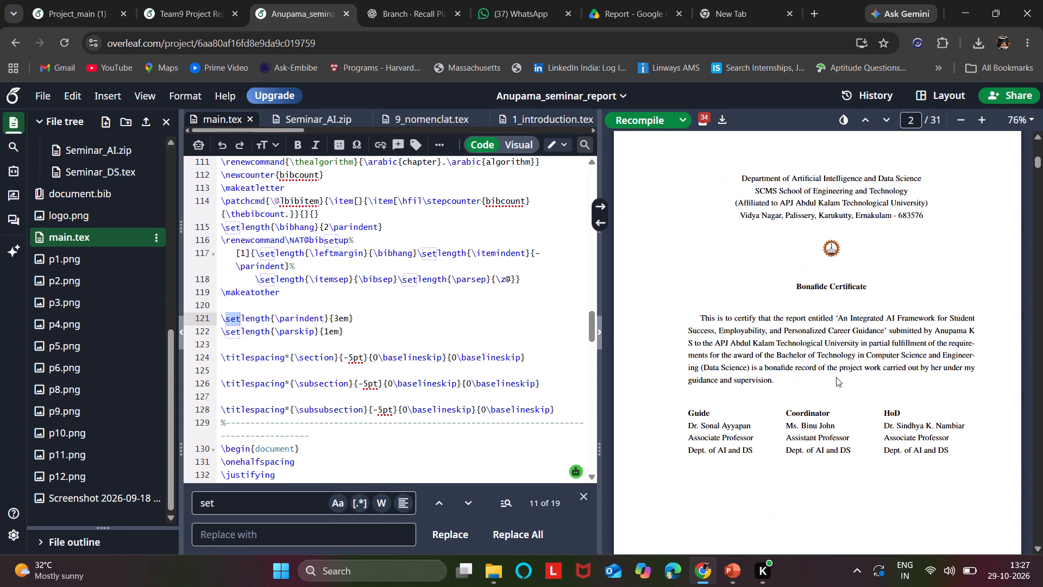
# Examine the Team9 report PDF's front matter, including its title page, Bonafide Certificate and acknowledgement, as a reference for the seminar report.
pyautogui.click(196, 0)
pyautogui.scroll(-1, 783, 311)
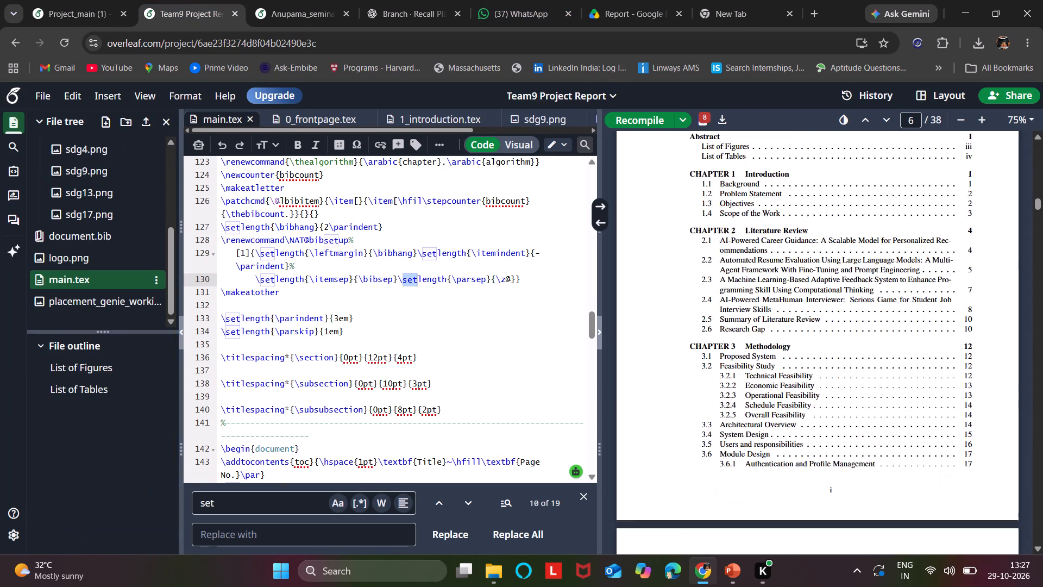
pyautogui.scroll(-16, 783, 311)
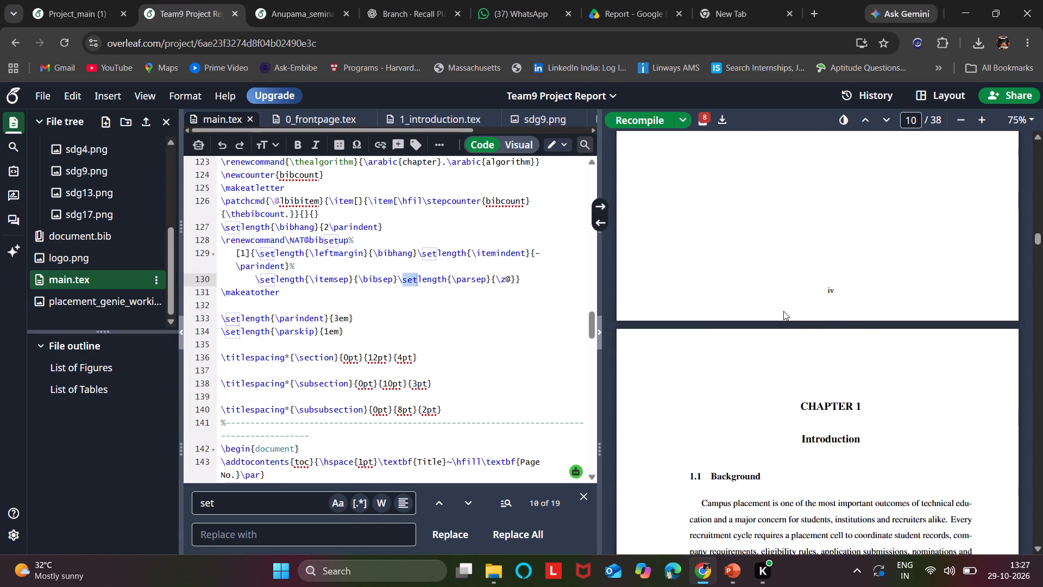
pyautogui.scroll(-3, 783, 311)
pyautogui.scroll(10, 783, 311)
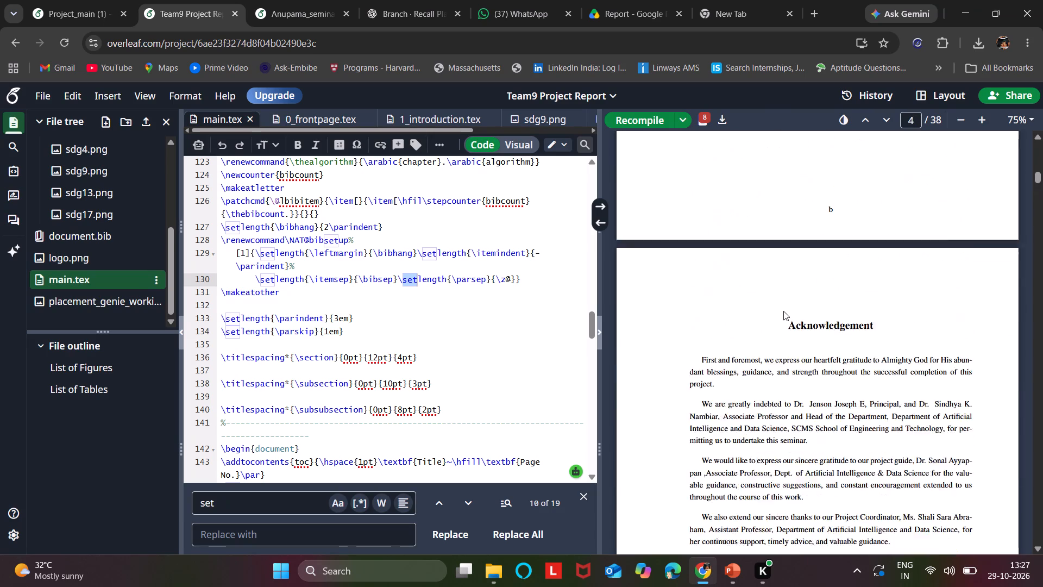
pyautogui.scroll(10, 783, 311)
pyautogui.scroll(-3, 783, 311)
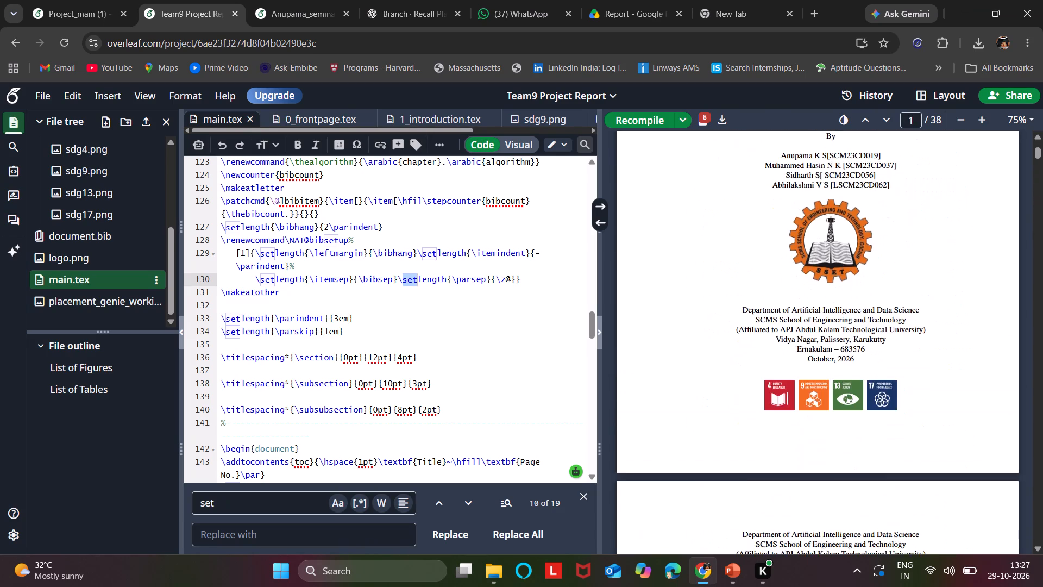
pyautogui.scroll(-4, 783, 311)
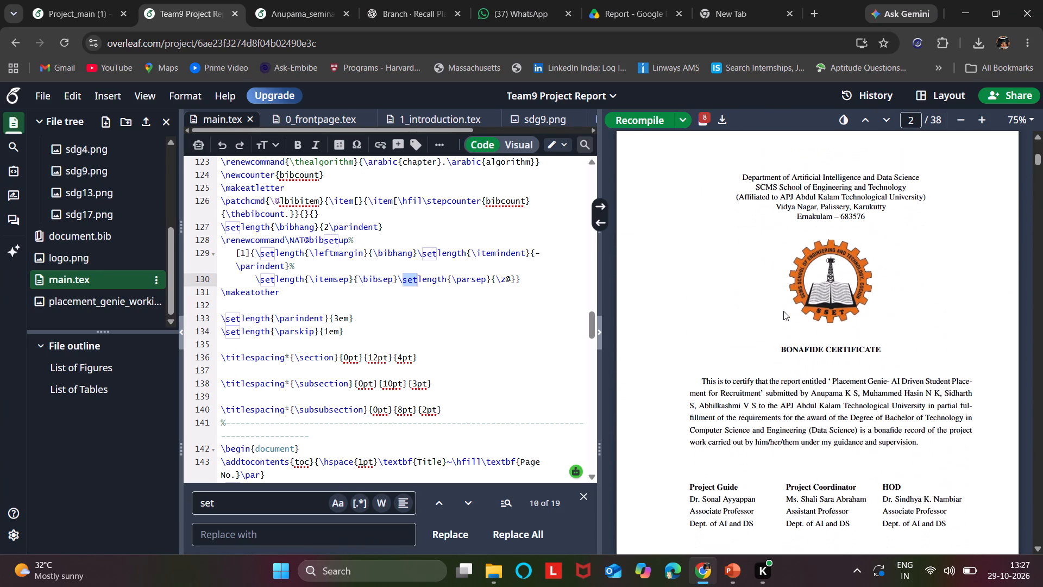
pyautogui.click(204, 0)
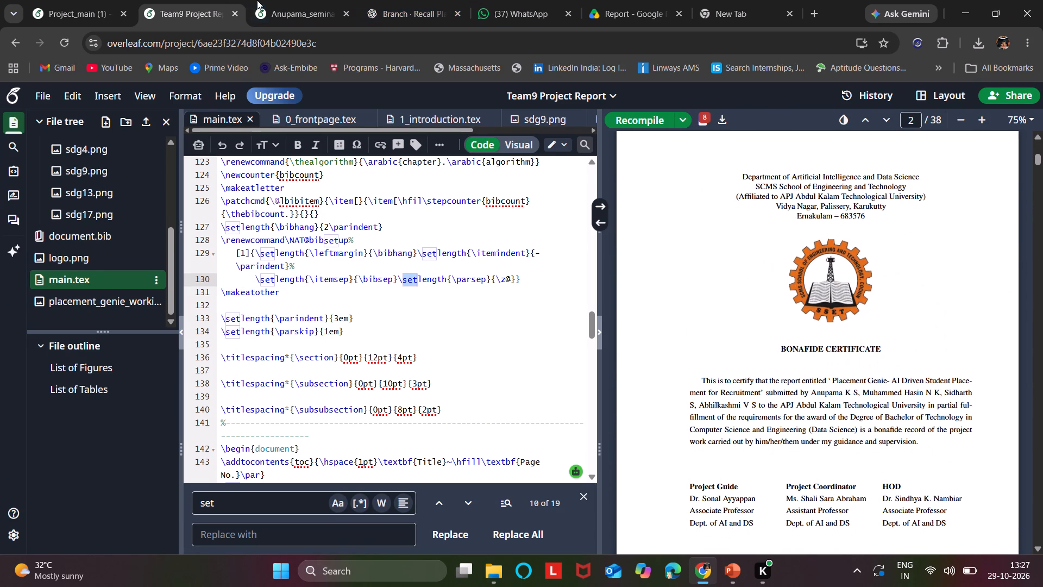
# Locate the Bonafide Certificate heading's source in the seminar report and review the certificate, declaration and abstract pages in its PDF.
pyautogui.click(309, 0)
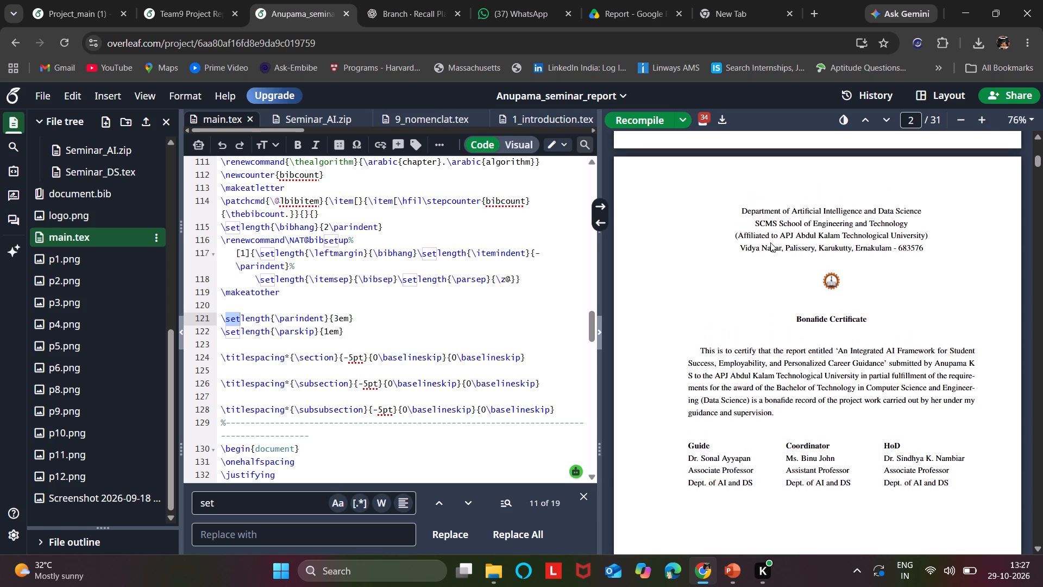
pyautogui.doubleClick(850, 297)
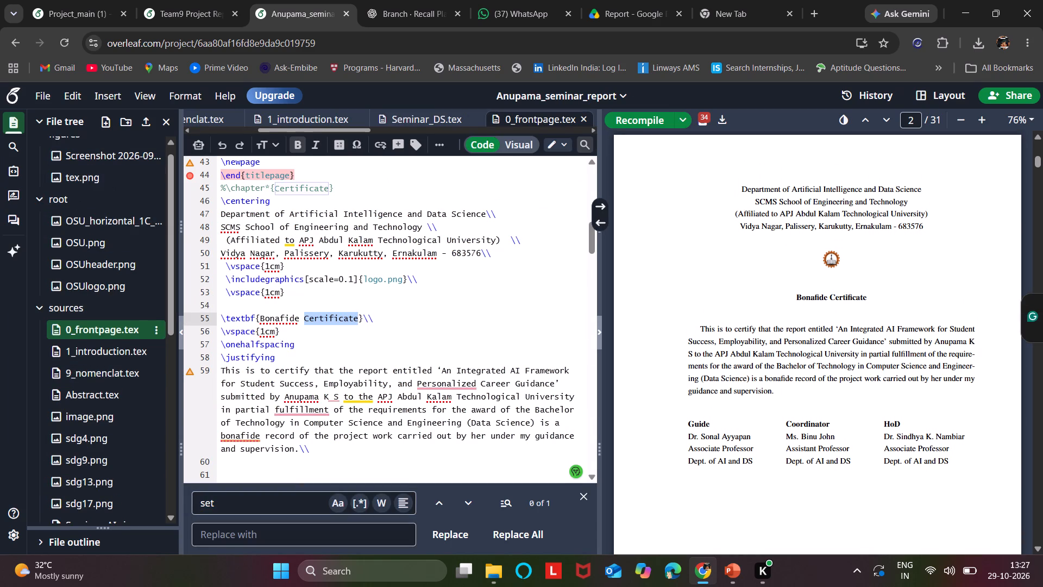
pyautogui.scroll(-8, 808, 368)
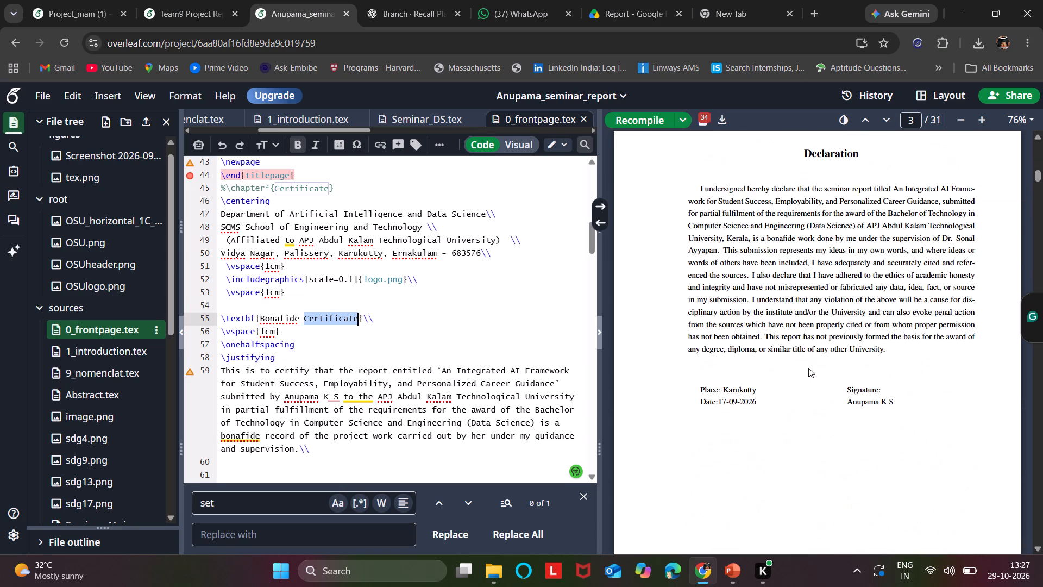
pyautogui.scroll(-5, 808, 368)
pyautogui.scroll(4, 808, 368)
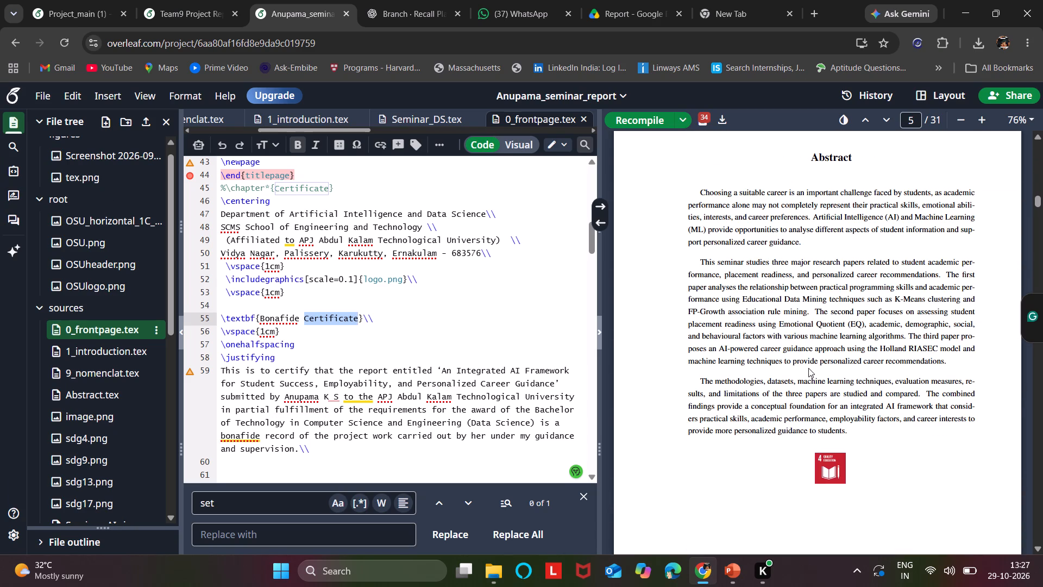
pyautogui.scroll(6, 808, 368)
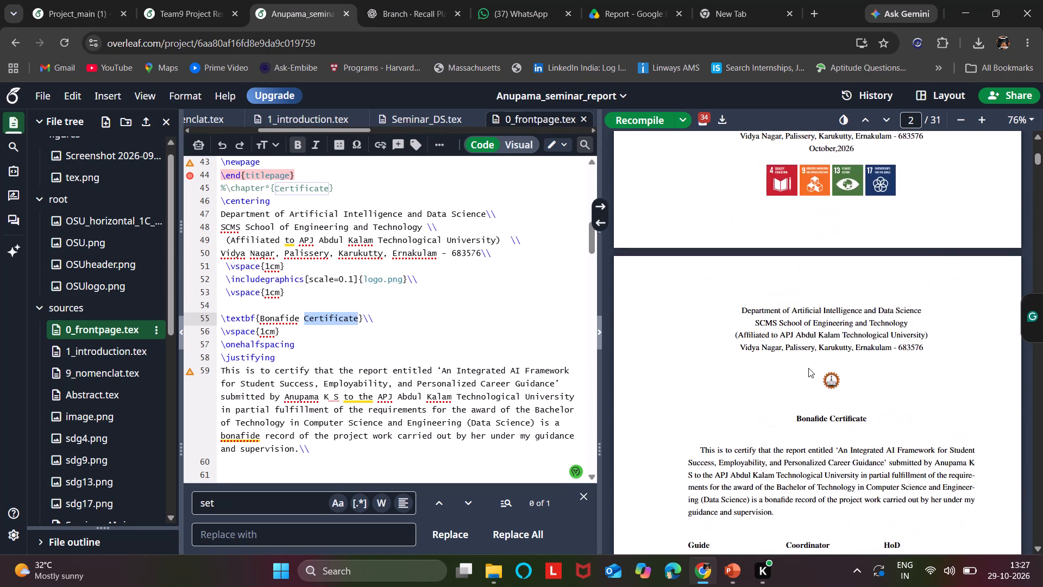
pyautogui.scroll(-1, 808, 368)
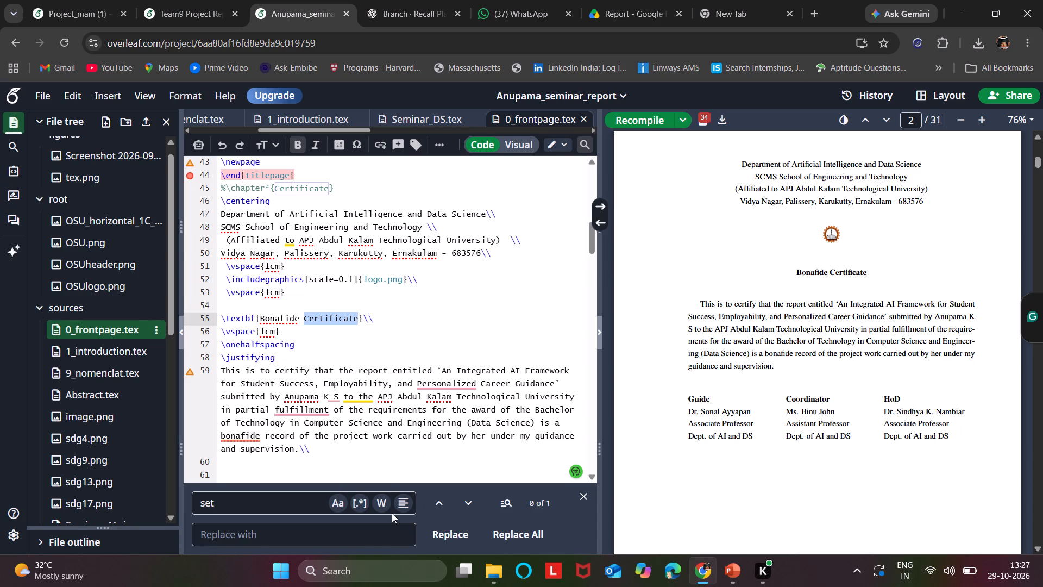
# Set the certificate logo's scale to 0.5 in the seminar report's 0_frontpage.tex, checking the logo in the Team9 report.
pyautogui.click(351, 280)
pyautogui.moveTo(129, 0); pyautogui.dragTo(174, 0)
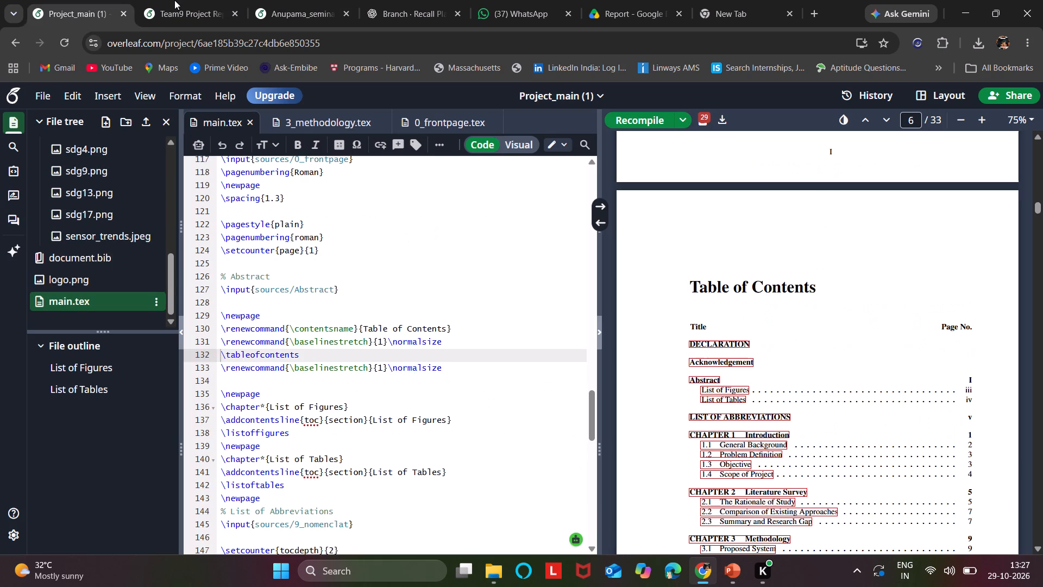
pyautogui.click(174, 0)
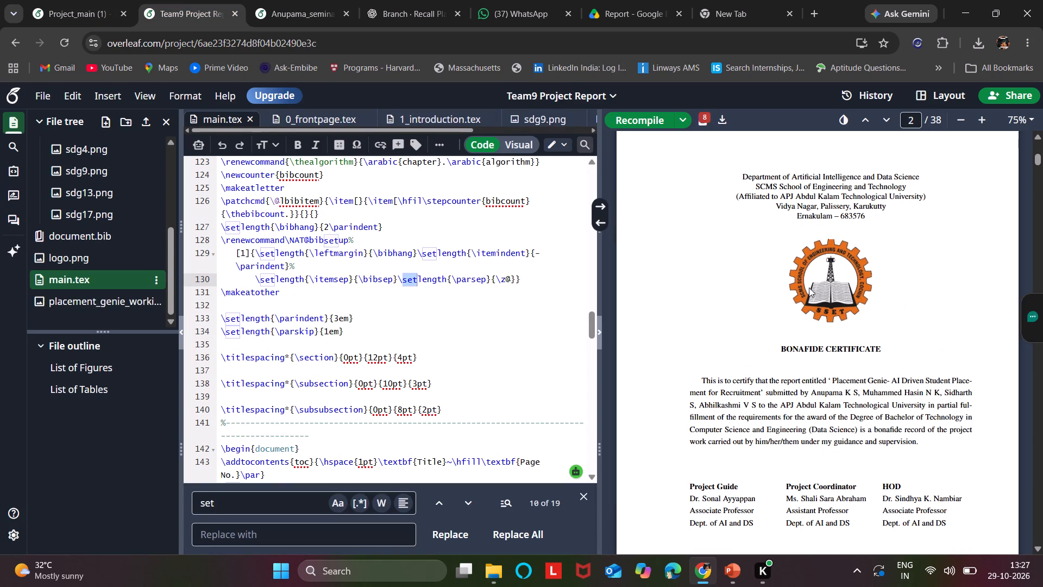
pyautogui.doubleClick(810, 286)
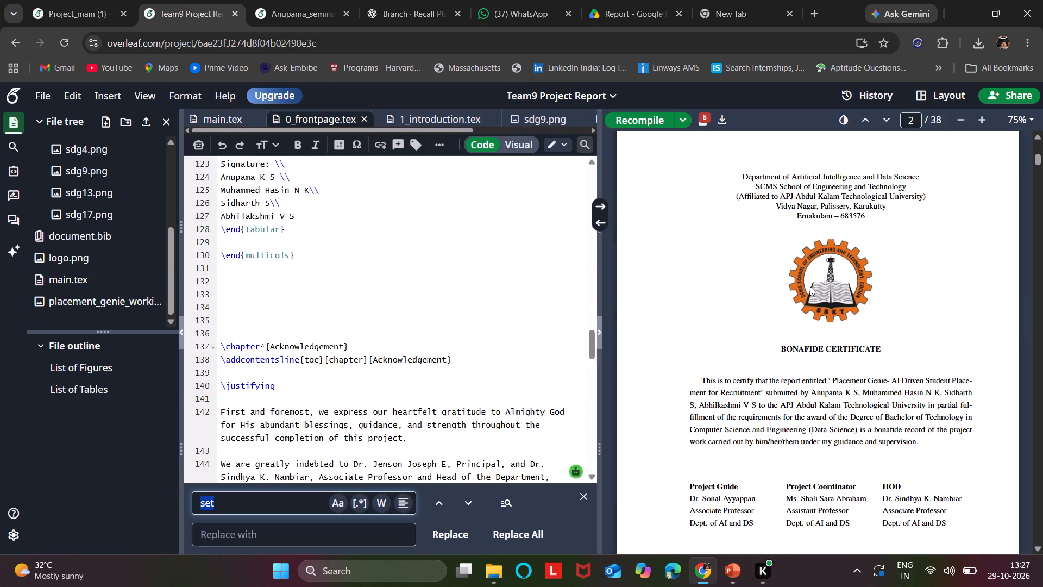
pyautogui.click(307, 0)
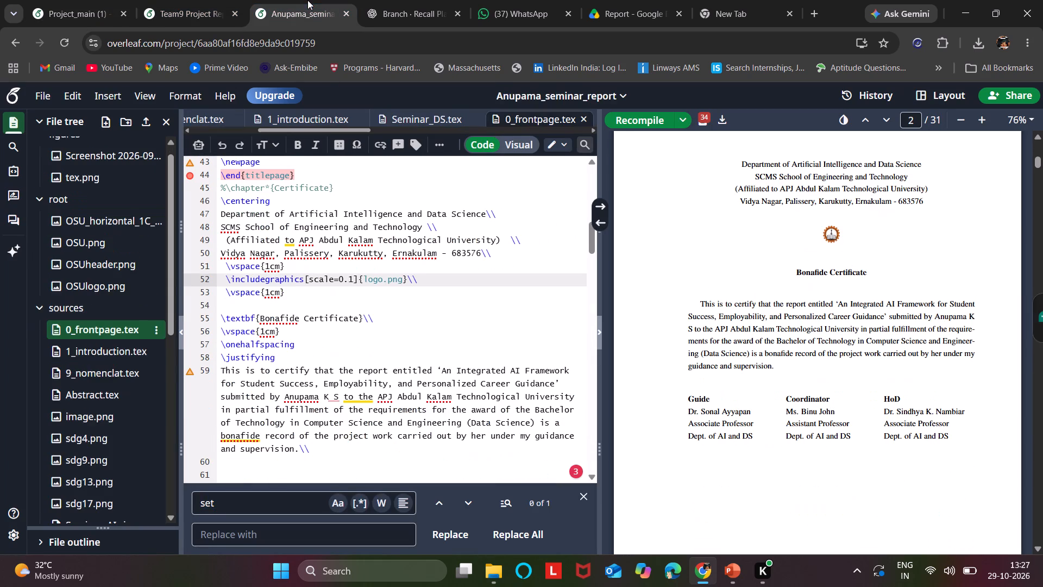
pyautogui.press('Right')
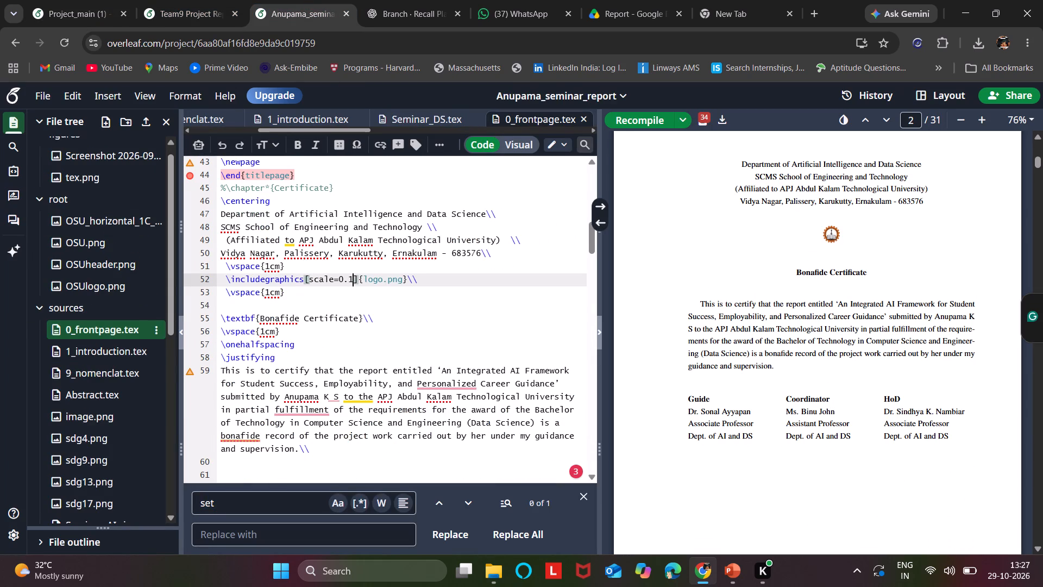
pyautogui.press('BackSpace')
pyautogui.press('5')
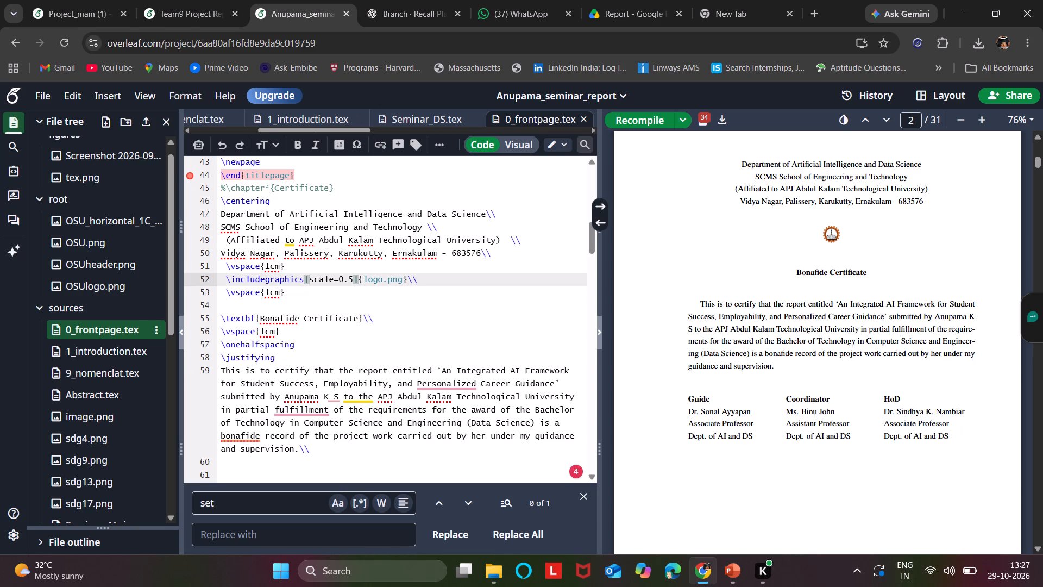
# Compare the certificate code with Team9's 0_frontpage.tex, and recompile the seminar report to check the resized logo.
pyautogui.scroll(2, 347, 212)
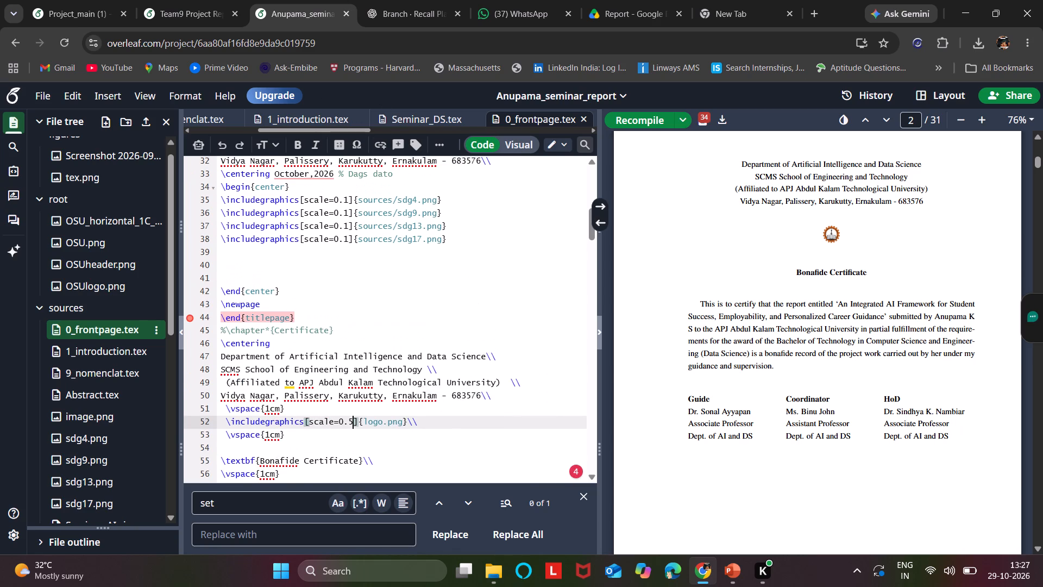
pyautogui.click(211, 5)
pyautogui.scroll(2, 367, 259)
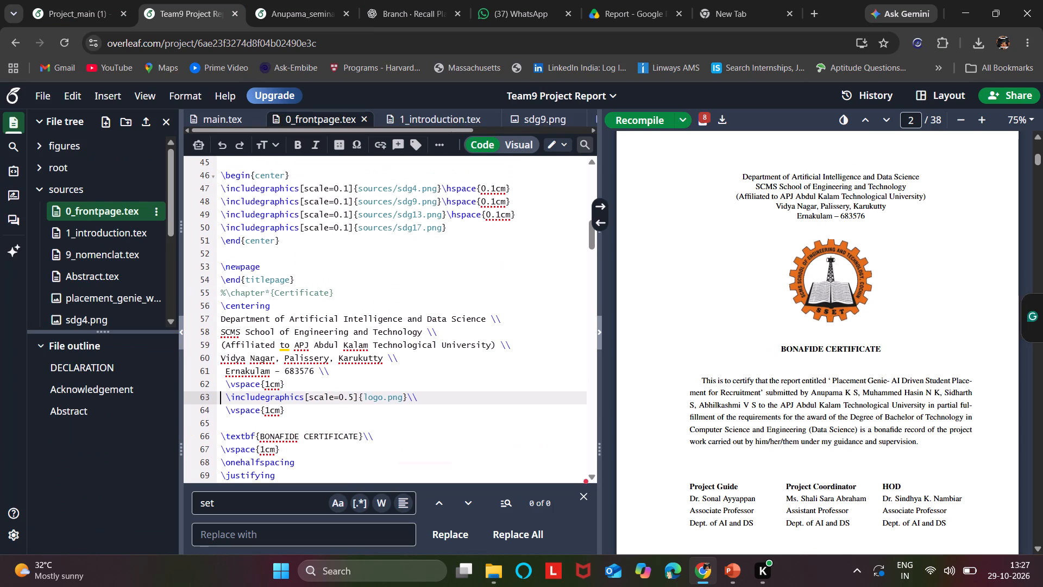
pyautogui.click(298, 0)
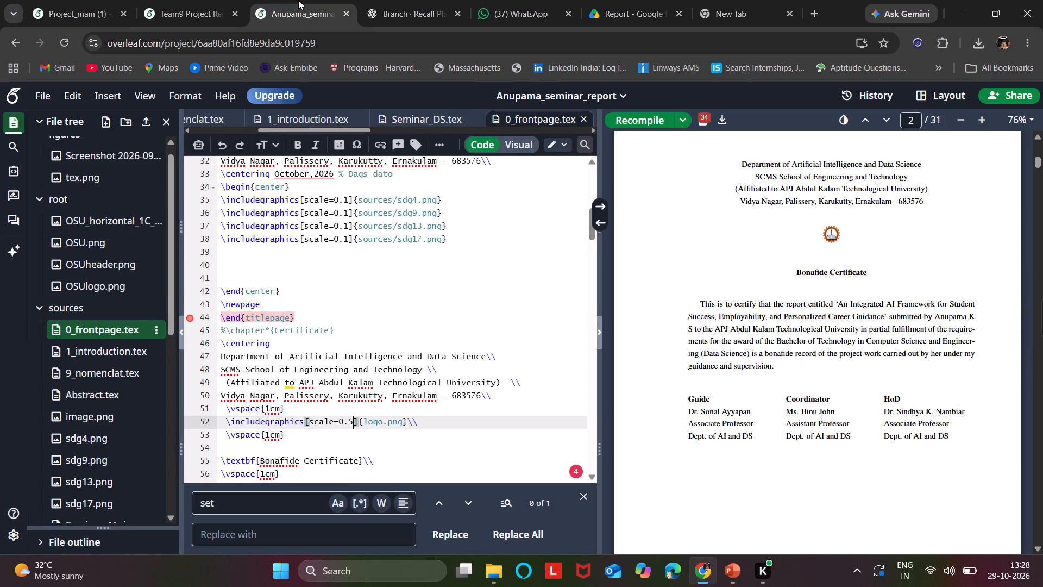
pyautogui.click(168, 2)
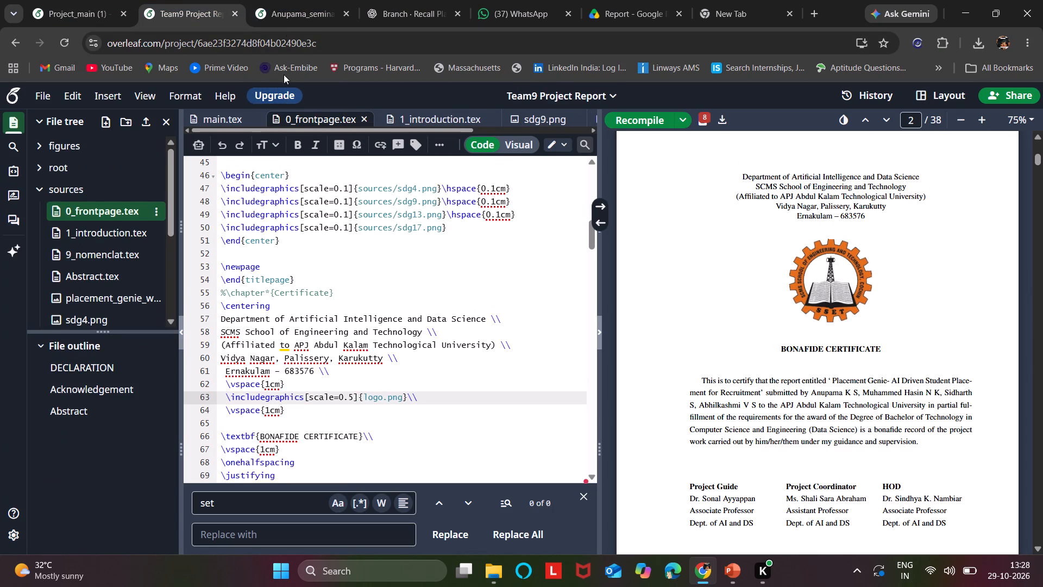
pyautogui.click(292, 7)
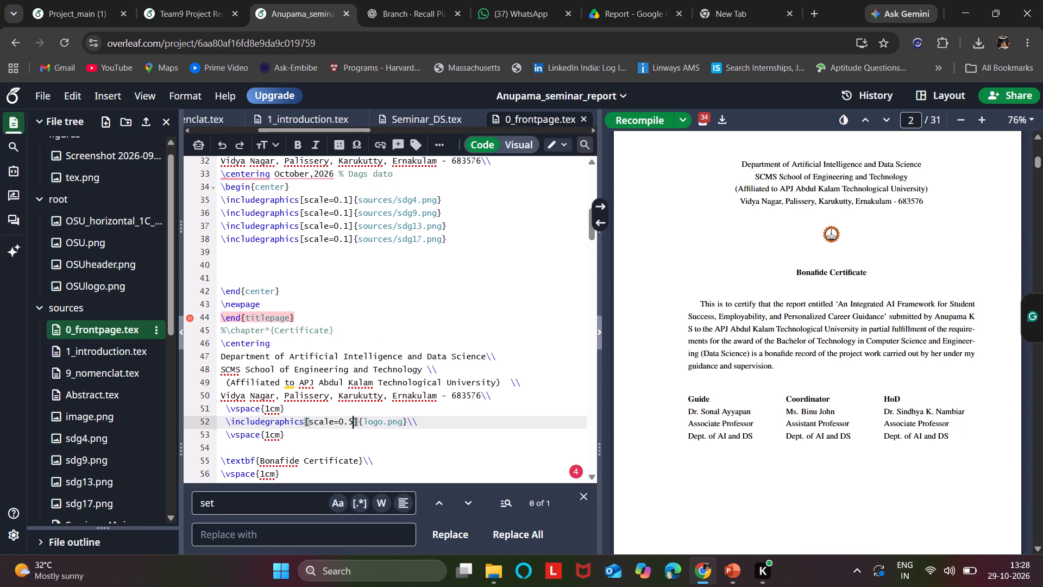
pyautogui.hotkey('ctrl', 's')
pyautogui.scroll(1, 832, 259)
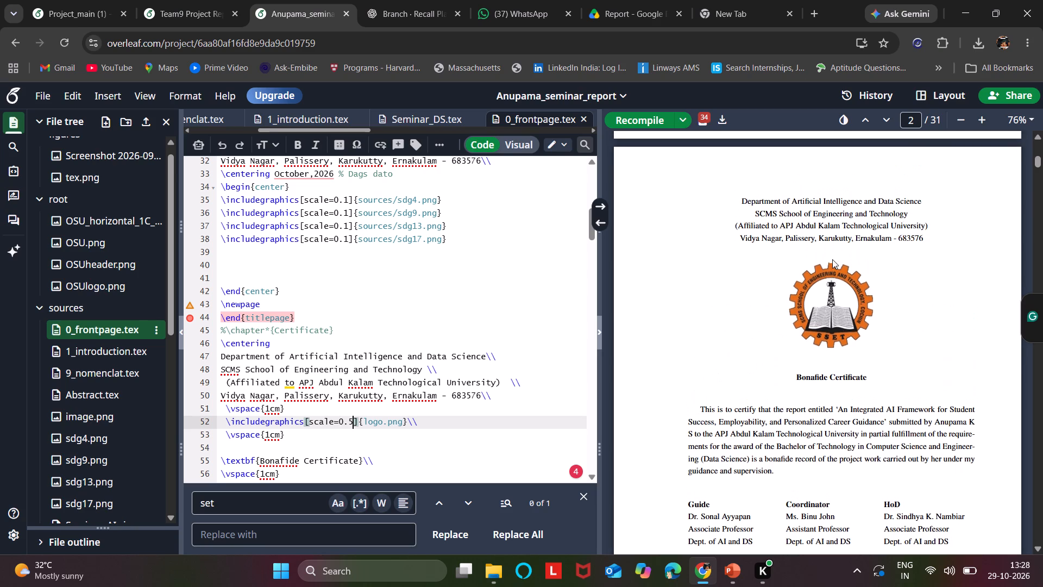
pyautogui.scroll(-2, 832, 259)
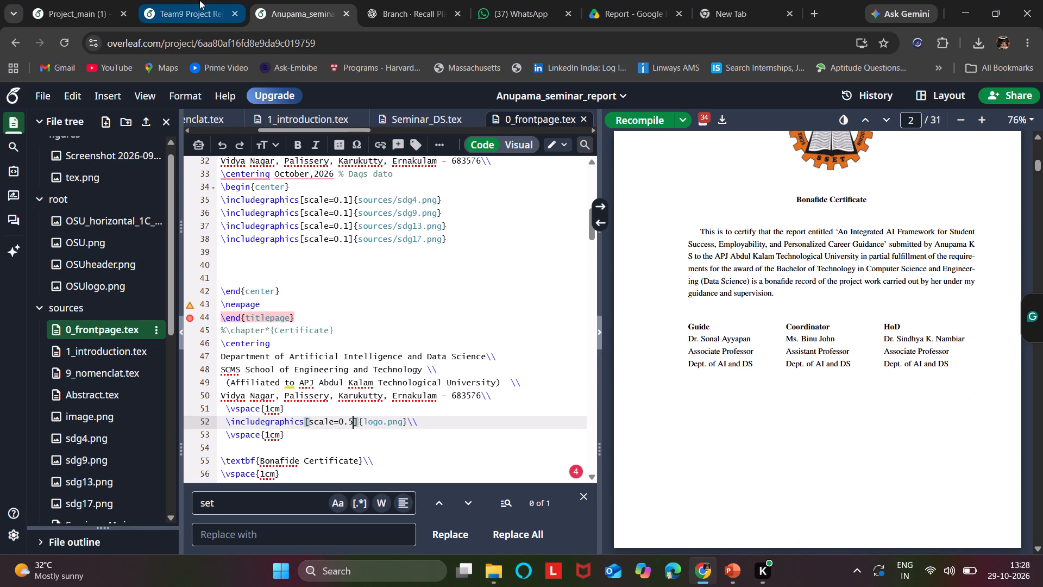
# Compare the certificate and declaration pages of the Team9 PDF with those in the seminar report PDF, including its title page.
pyautogui.click(199, 0)
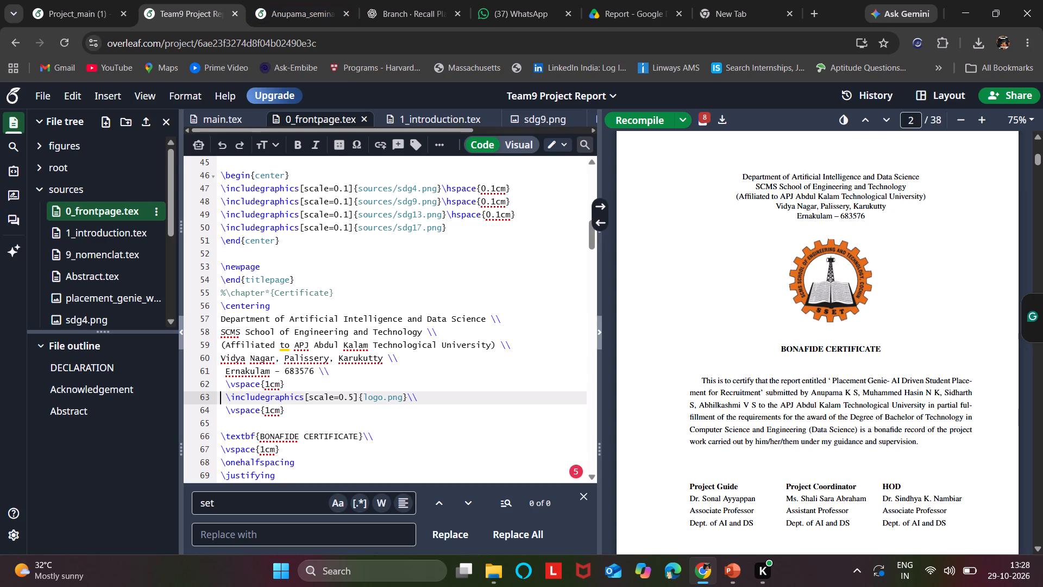
pyautogui.scroll(-4, 780, 374)
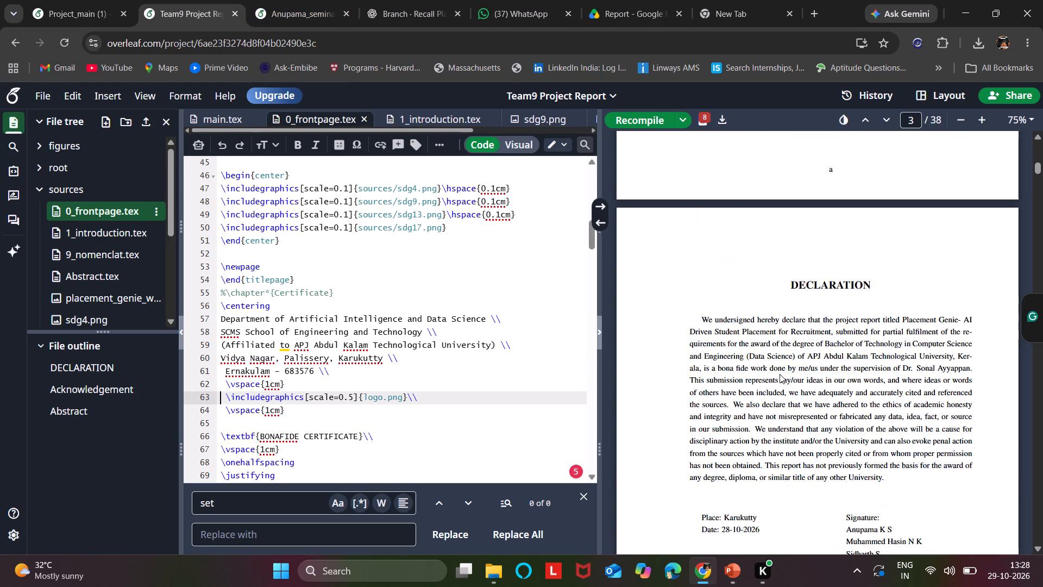
pyautogui.scroll(-1, 780, 374)
pyautogui.scroll(4, 780, 374)
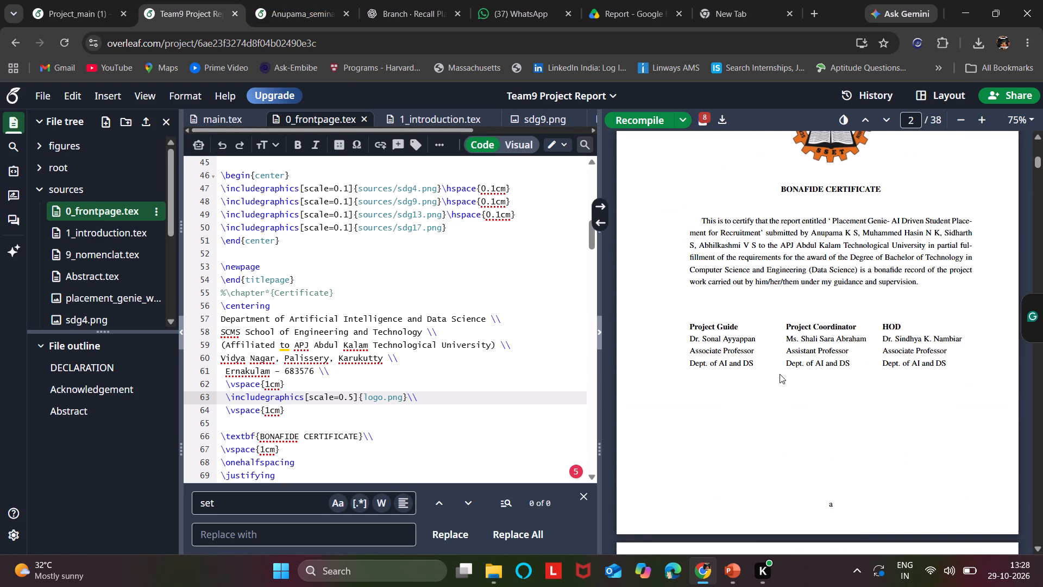
pyautogui.click(292, 0)
pyautogui.scroll(-1, 651, 256)
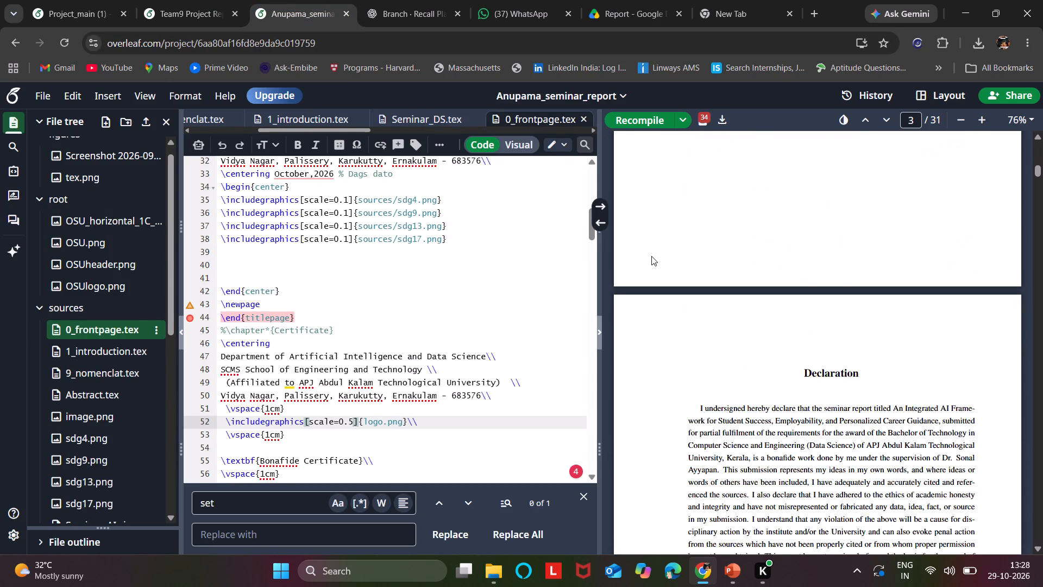
pyautogui.scroll(-1, 651, 256)
pyautogui.scroll(1, 651, 256)
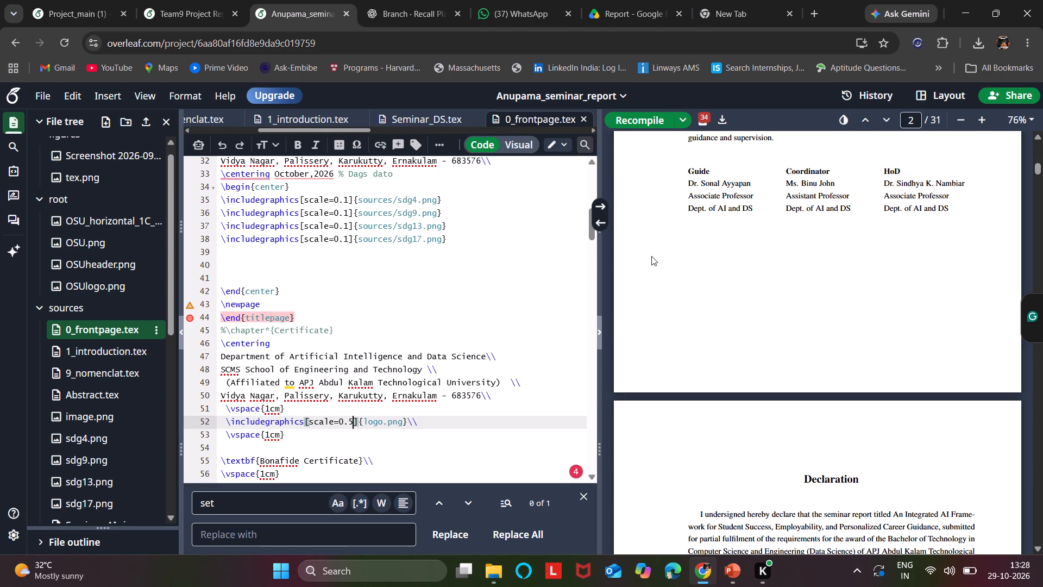
pyautogui.scroll(9, 651, 256)
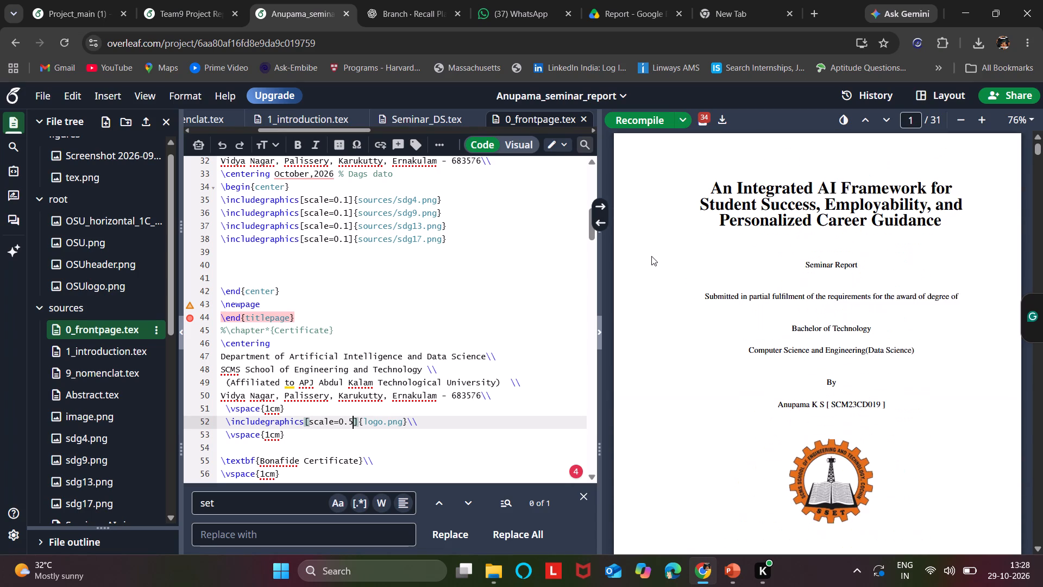
pyautogui.scroll(1, 651, 256)
pyautogui.scroll(-6, 651, 256)
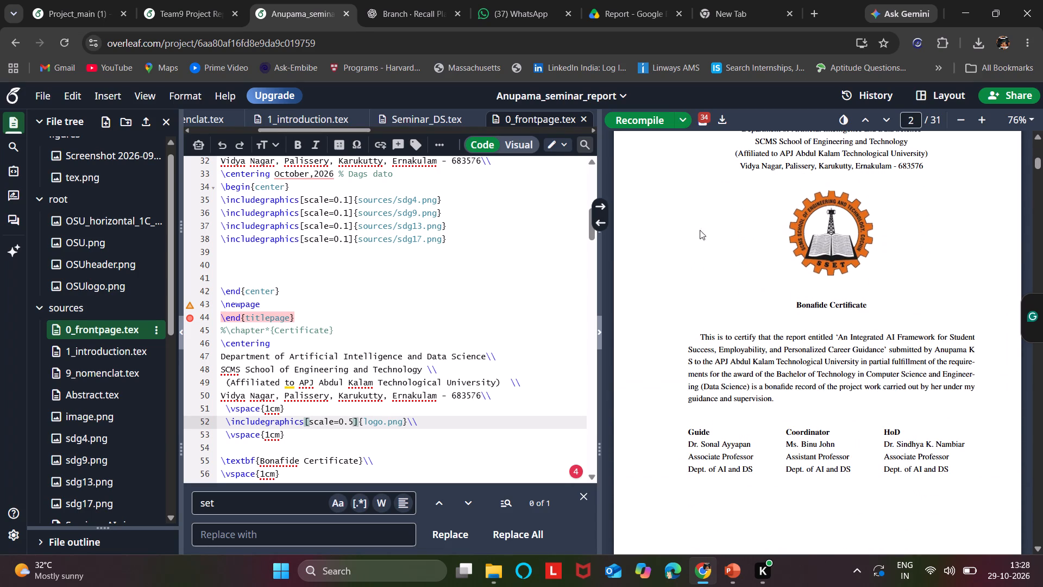
# Select the heading text "BONAFIDE CERTIFICATE" in the Team9 report's 0_frontpage.tex for reuse in the seminar report's certificate.
pyautogui.click(178, 0)
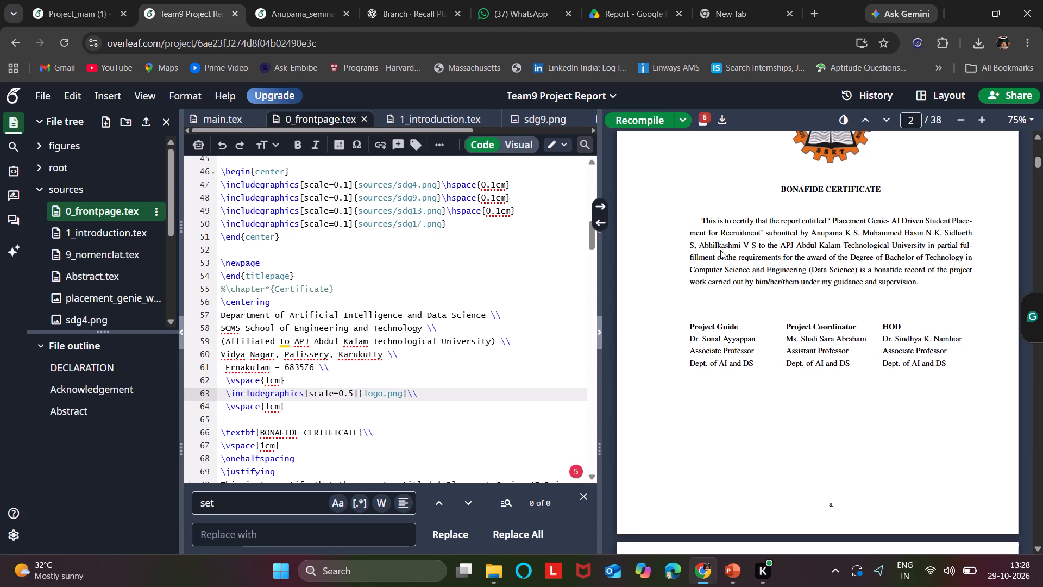
pyautogui.doubleClick(787, 188)
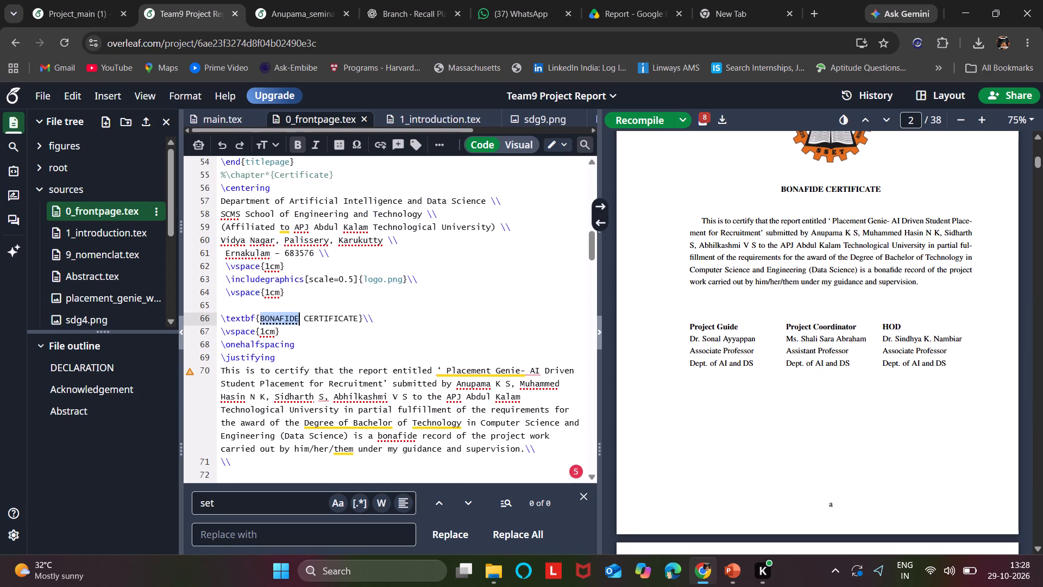
pyautogui.click(360, 314)
pyautogui.moveTo(360, 314); pyautogui.dragTo(275, 314)
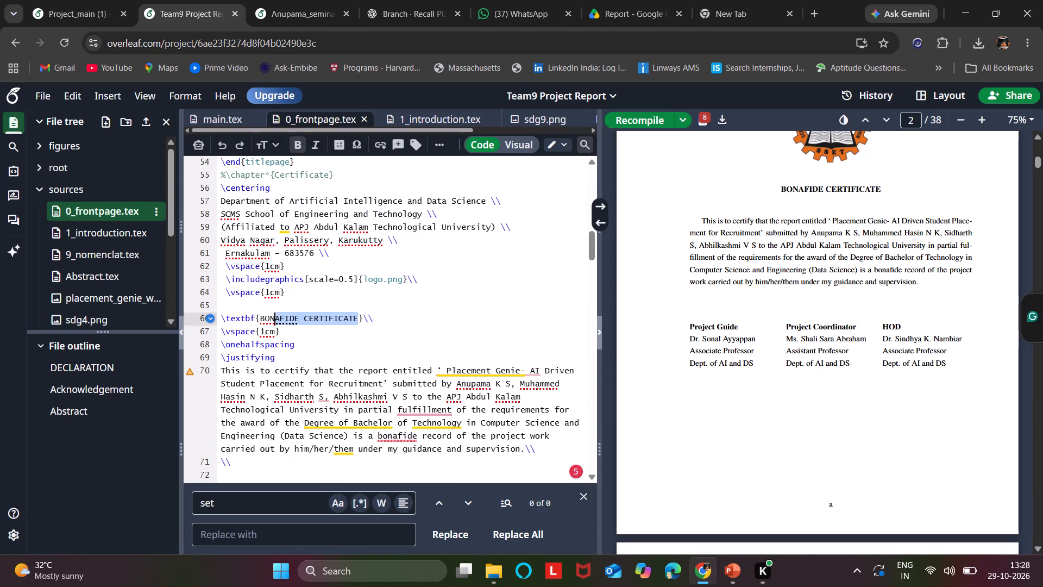
pyautogui.moveTo(275, 314); pyautogui.dragTo(262, 314)
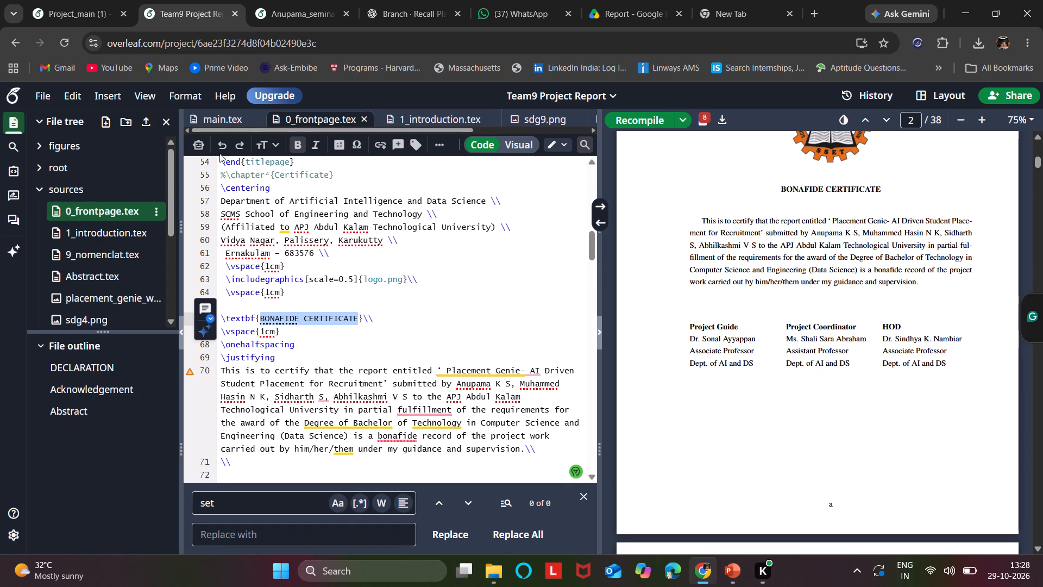
pyautogui.click(272, 0)
pyautogui.click(194, 5)
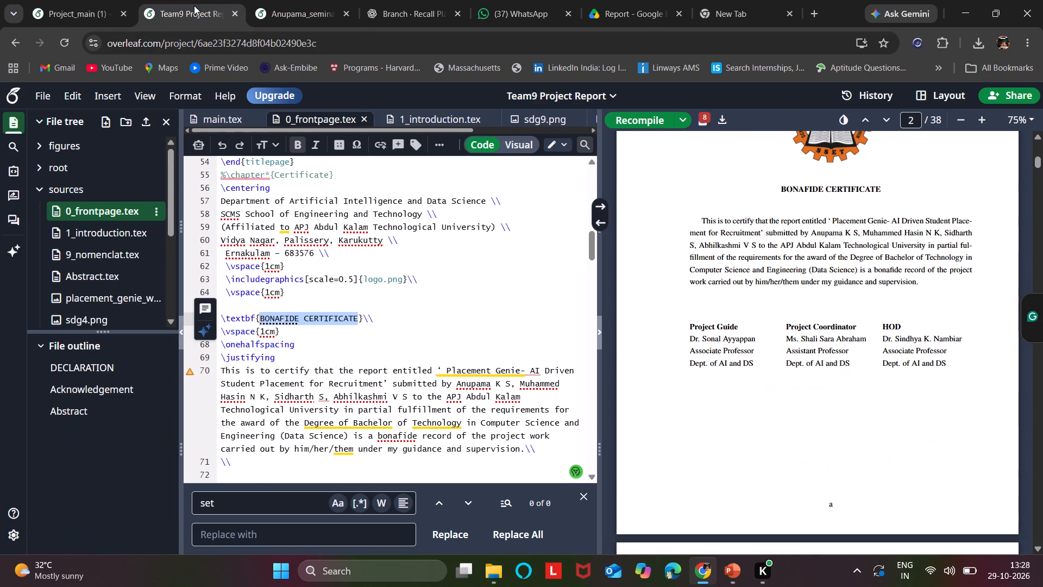